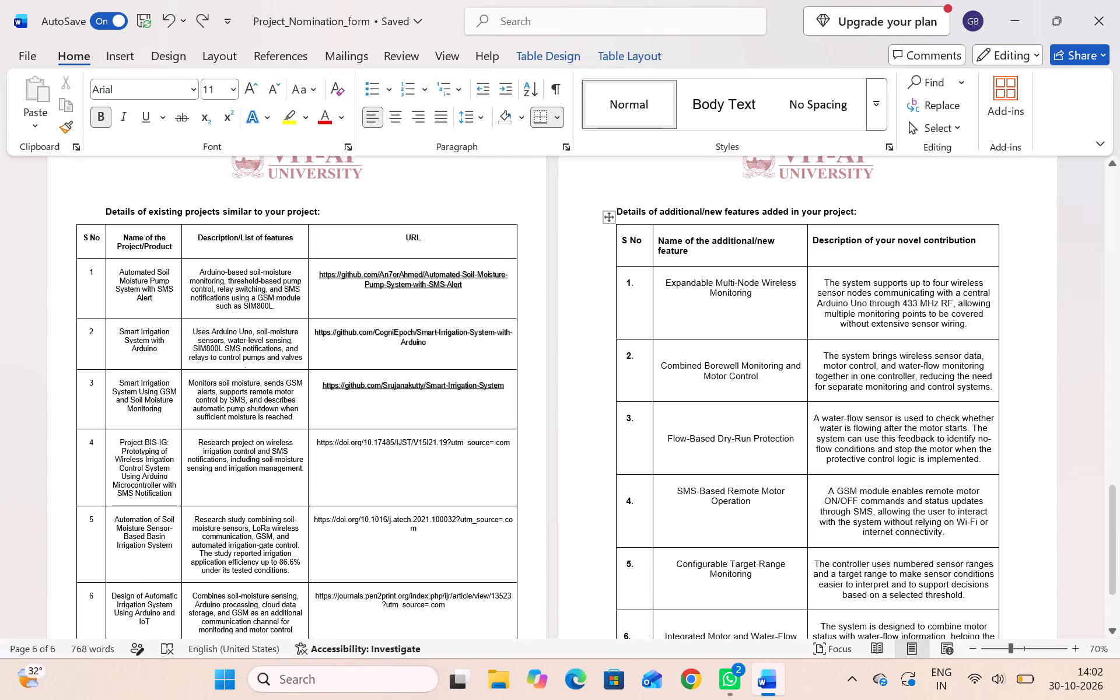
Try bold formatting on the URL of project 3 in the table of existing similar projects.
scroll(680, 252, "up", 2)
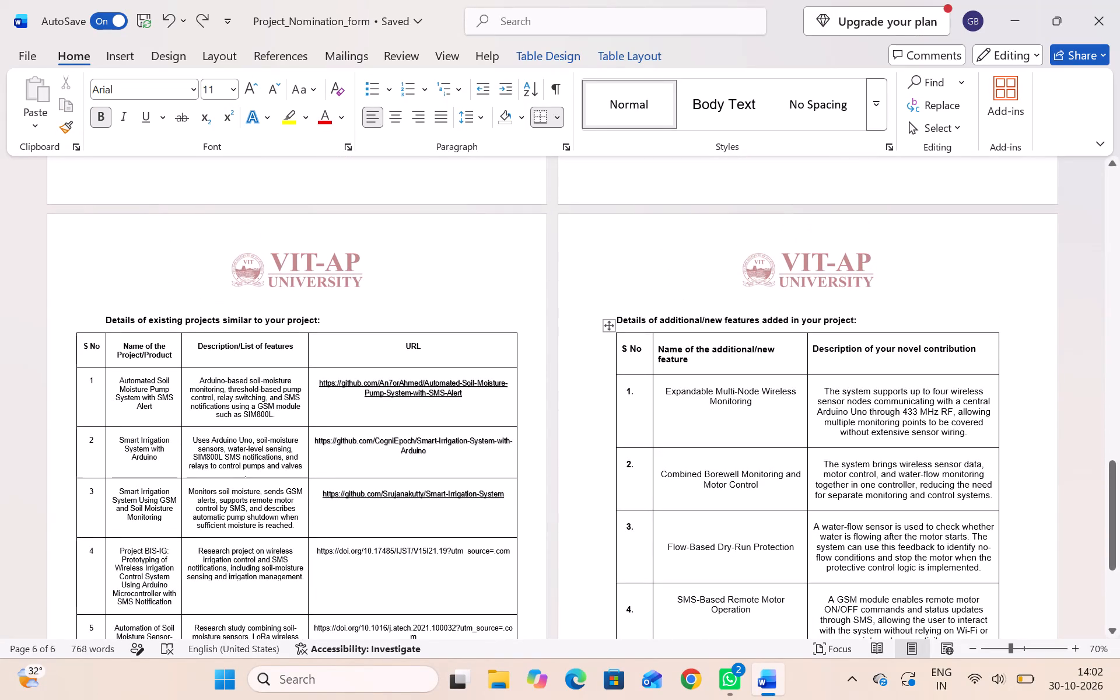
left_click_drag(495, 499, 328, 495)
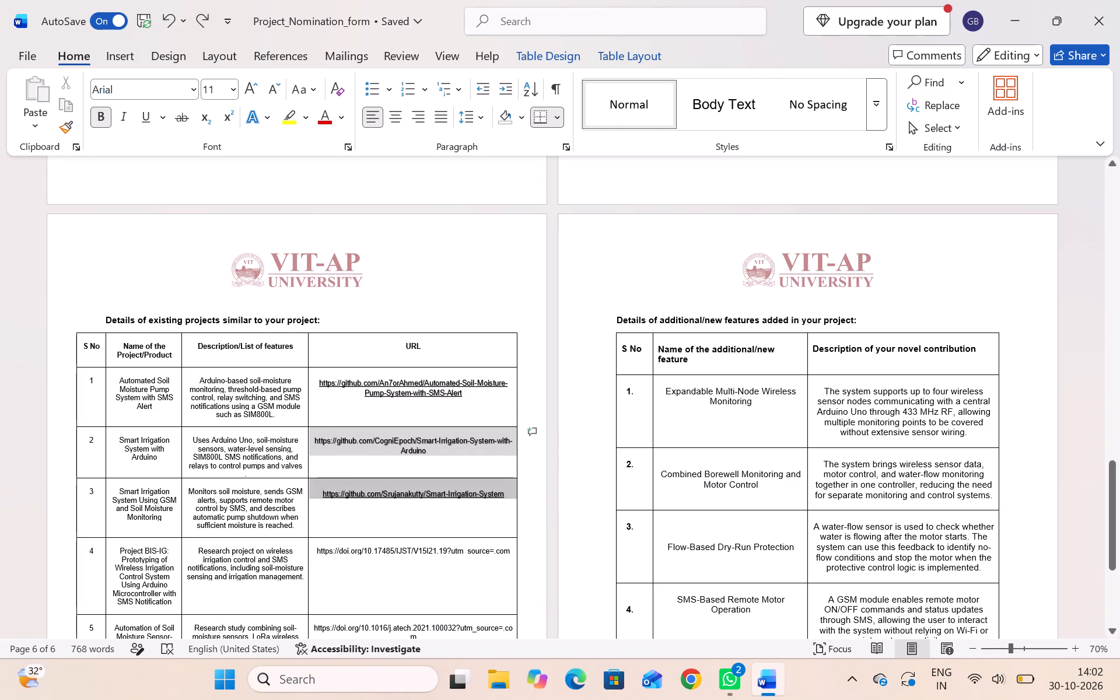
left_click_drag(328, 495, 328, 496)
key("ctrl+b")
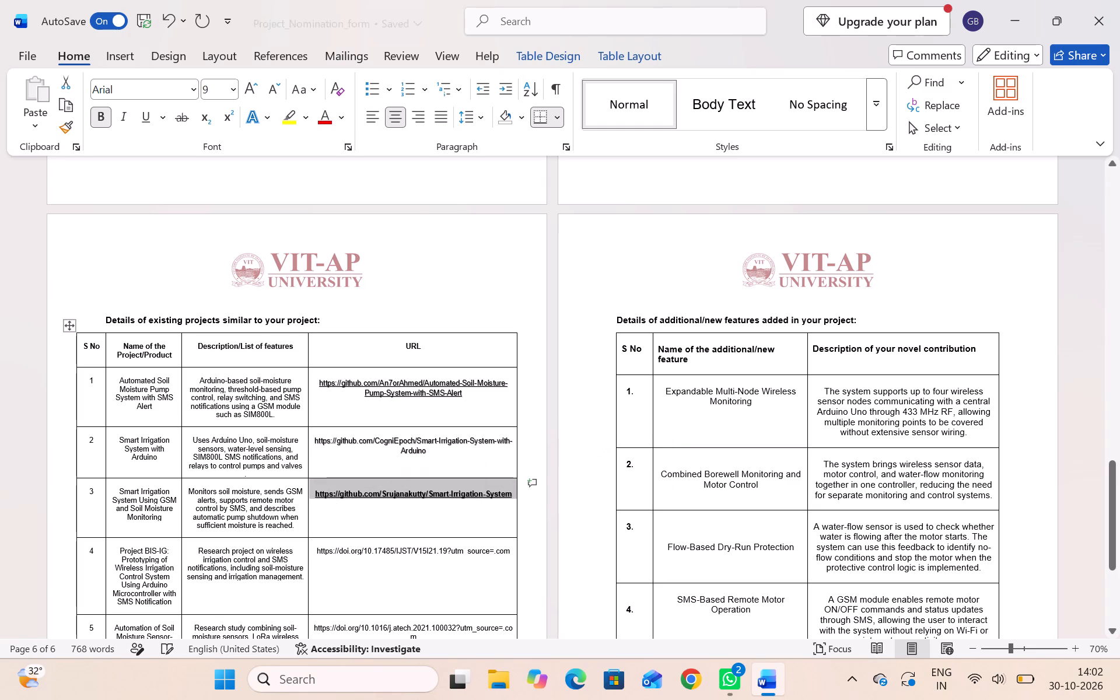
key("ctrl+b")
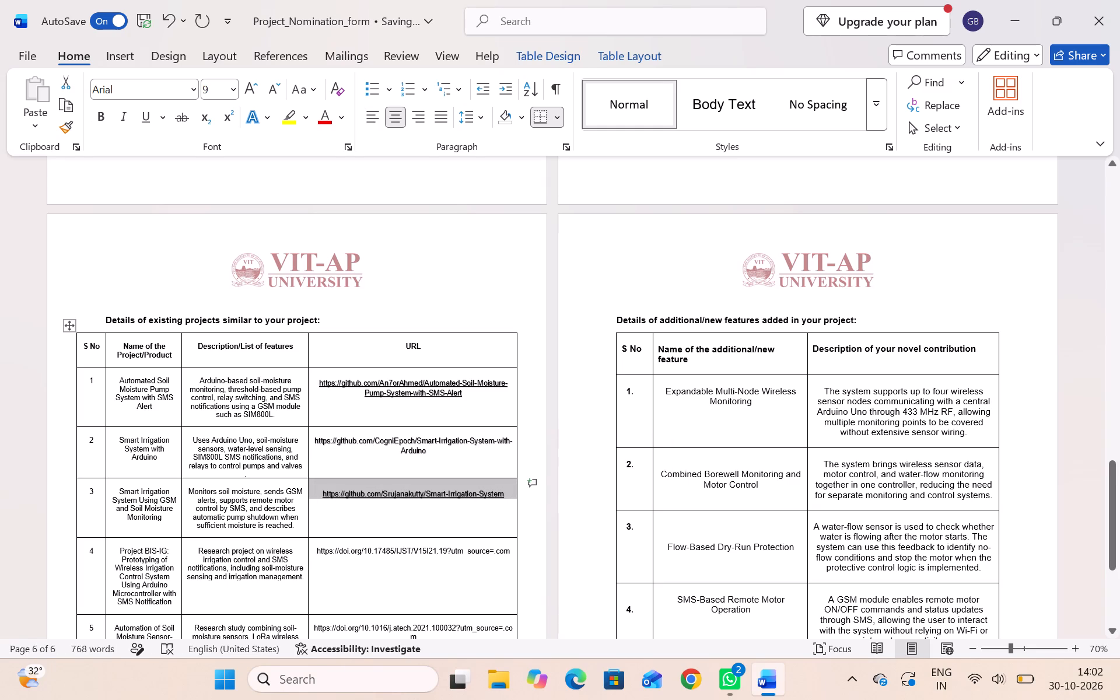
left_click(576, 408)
Delete the hardware photo below the "Prototype :" label, above the Circuit Diagram heading.
scroll(667, 235, "up", 5)
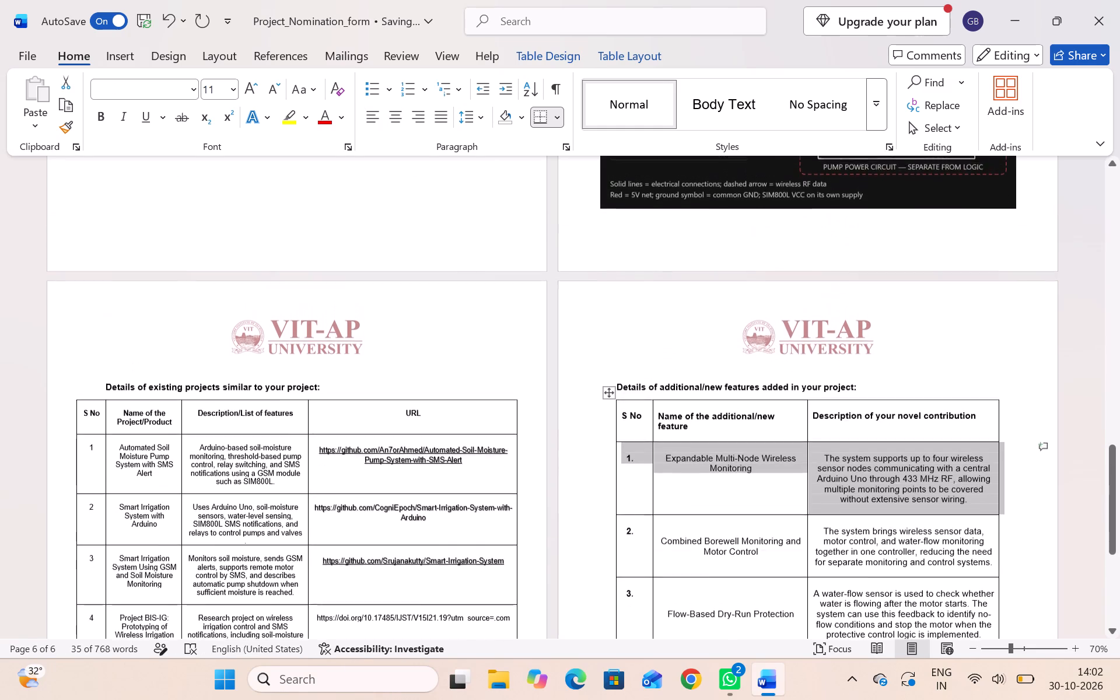
scroll(667, 235, "up", 7)
left_click(761, 308)
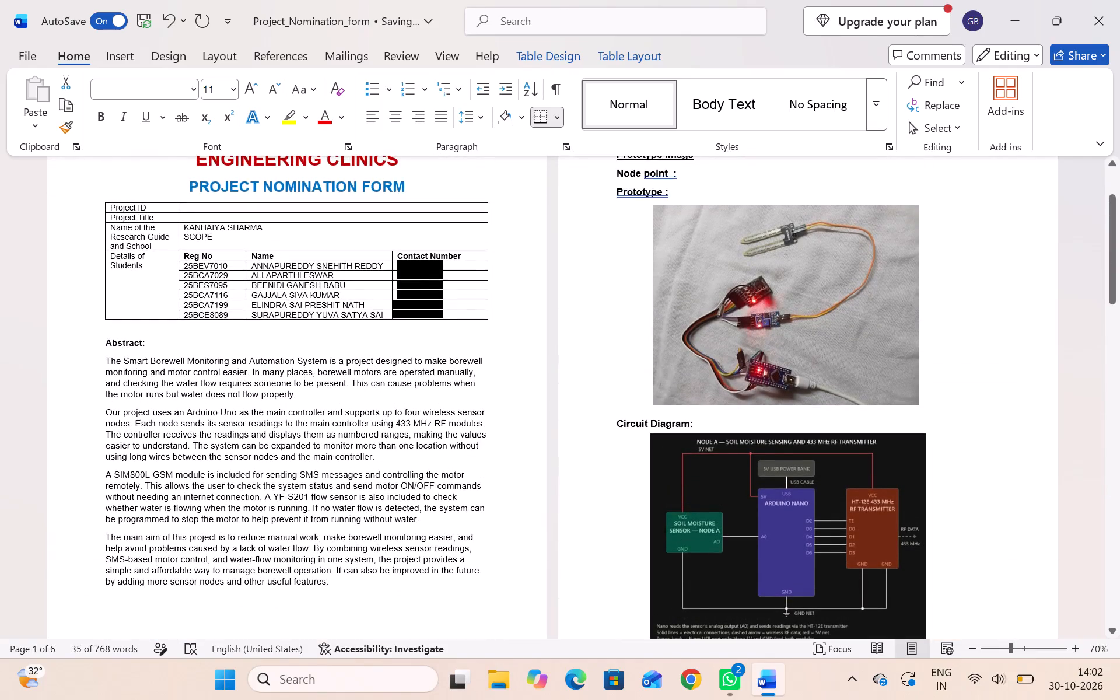
key("BackSpace")
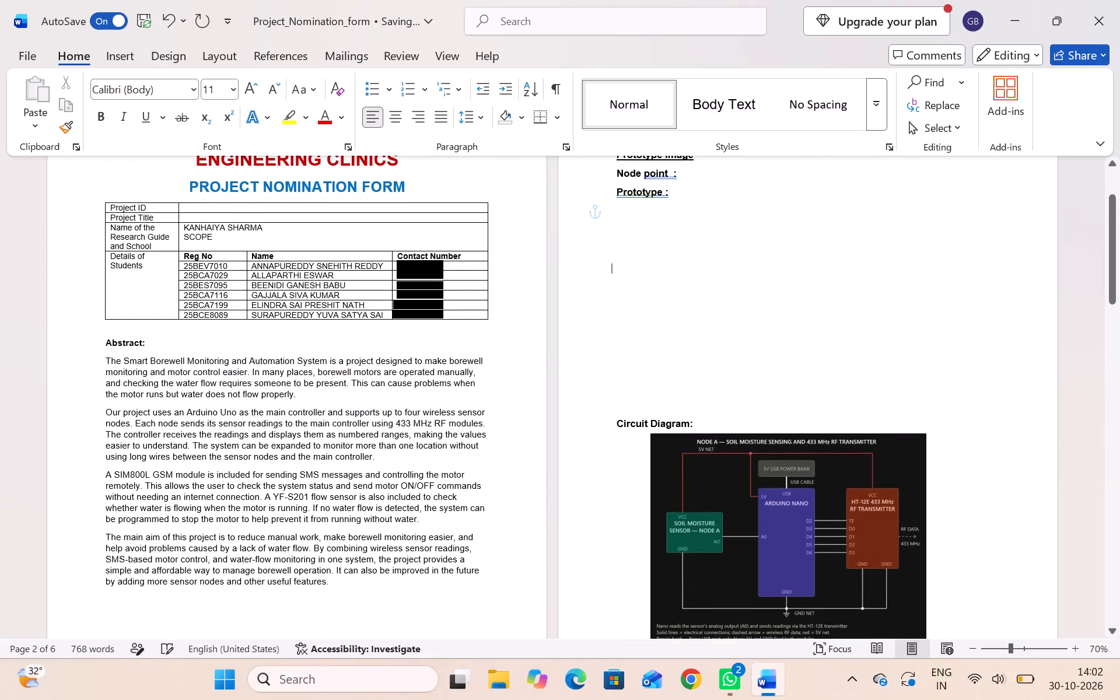
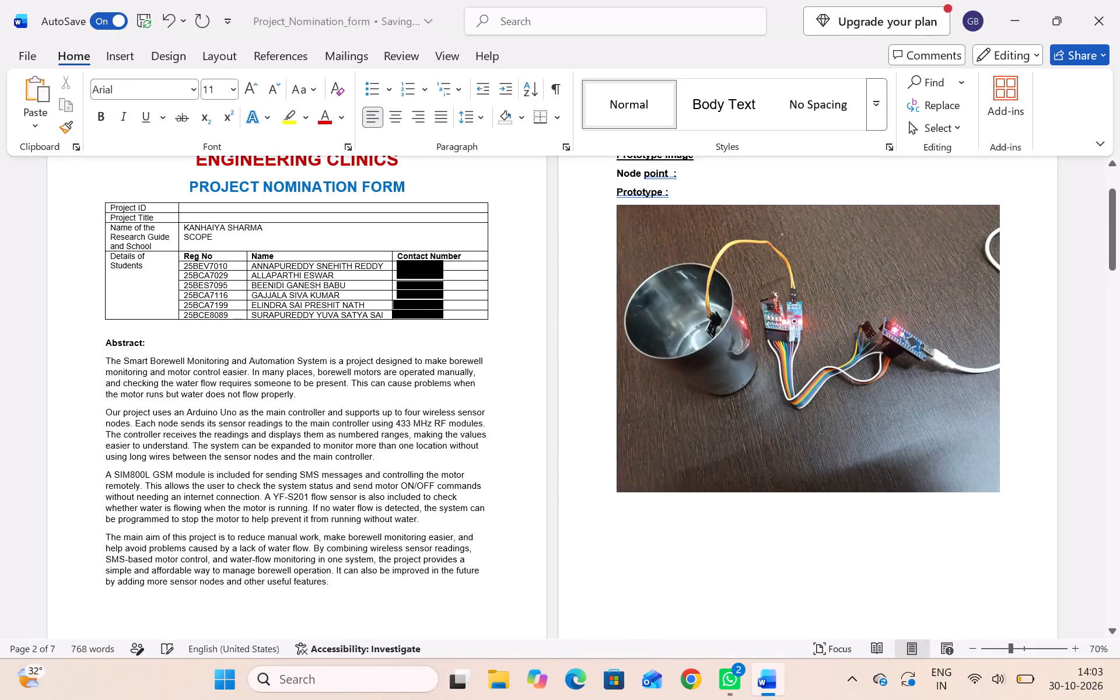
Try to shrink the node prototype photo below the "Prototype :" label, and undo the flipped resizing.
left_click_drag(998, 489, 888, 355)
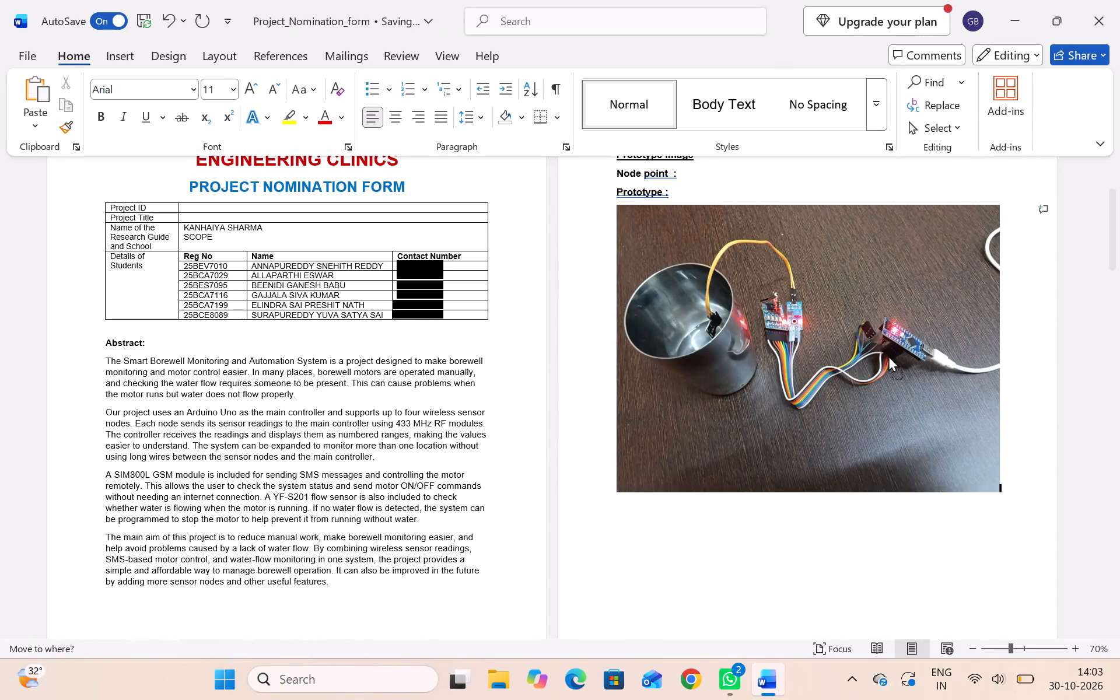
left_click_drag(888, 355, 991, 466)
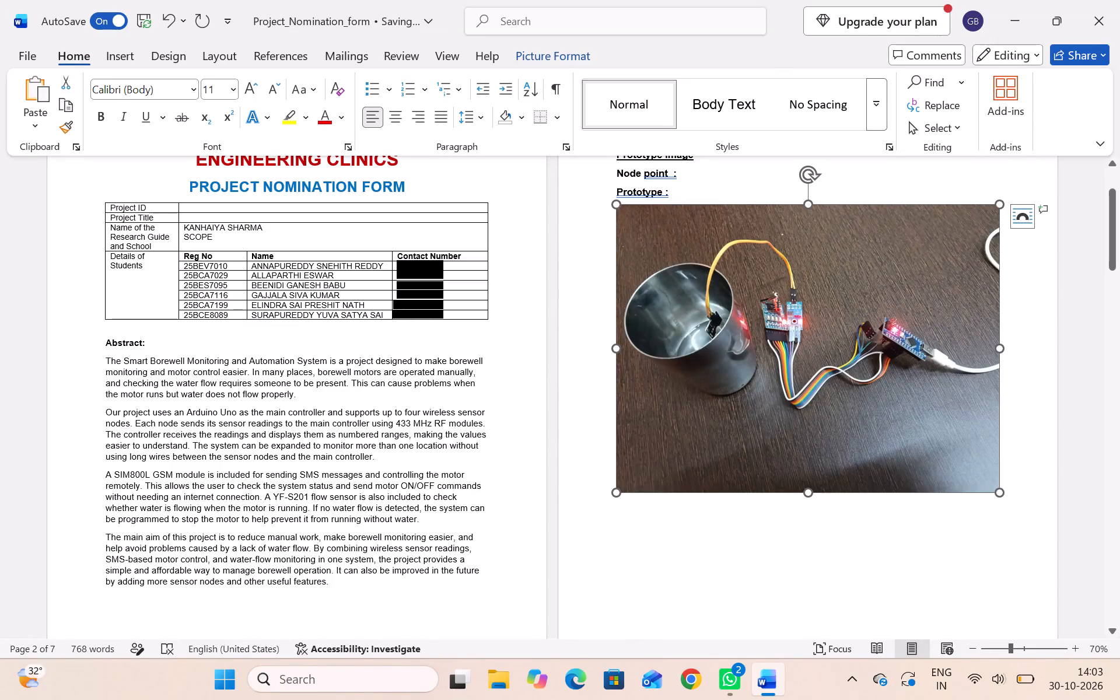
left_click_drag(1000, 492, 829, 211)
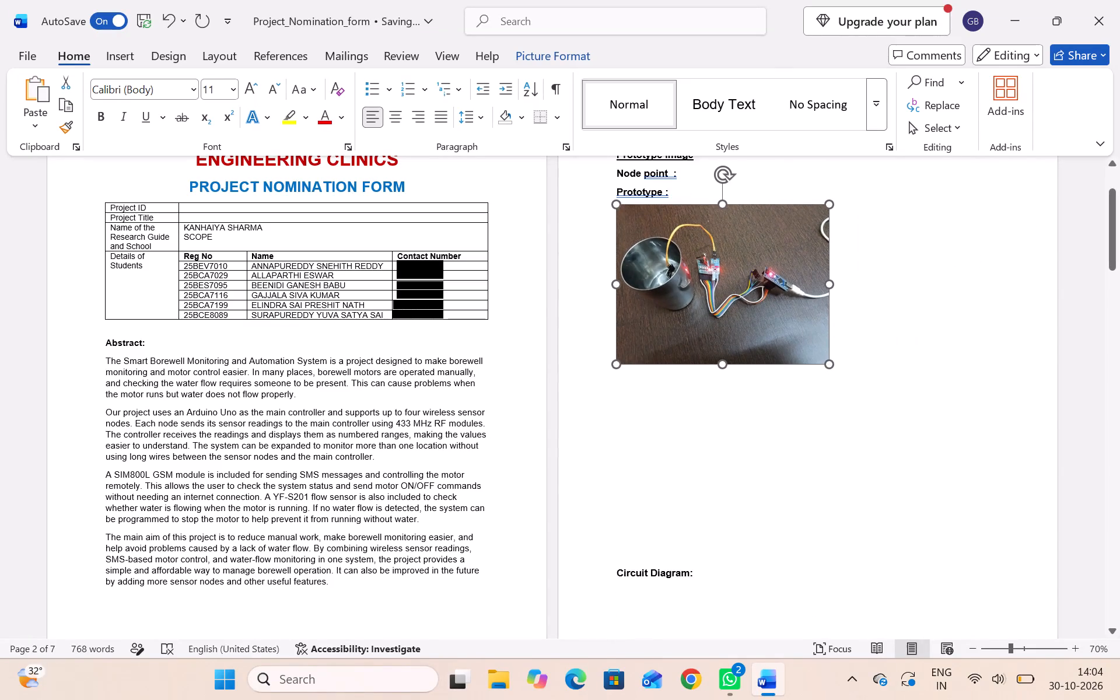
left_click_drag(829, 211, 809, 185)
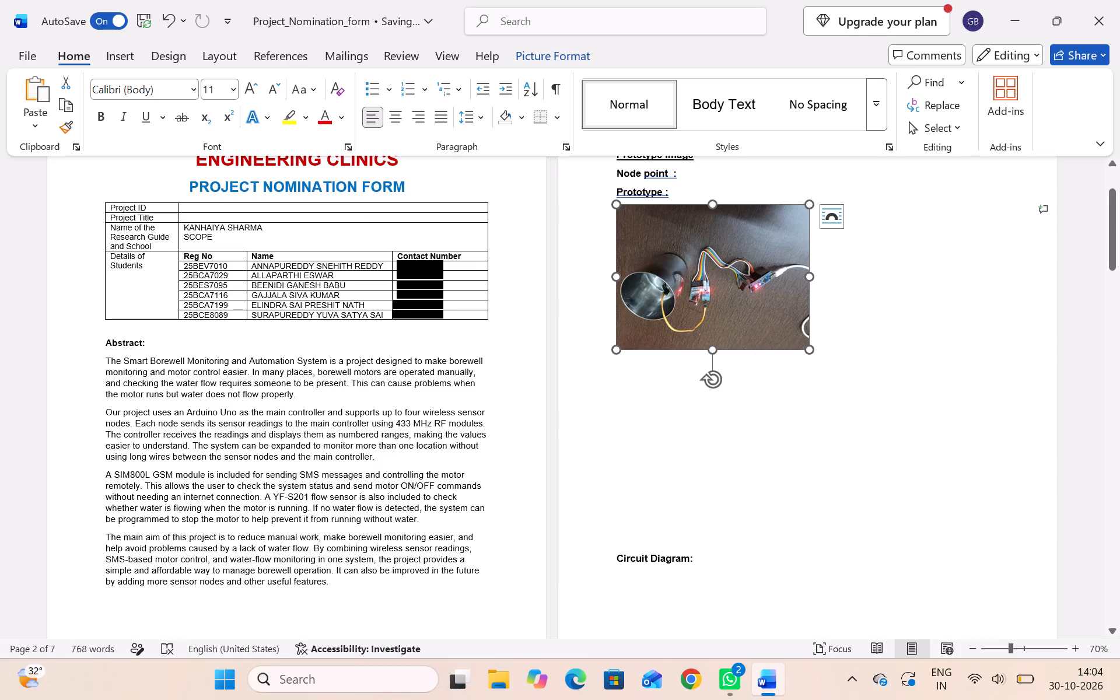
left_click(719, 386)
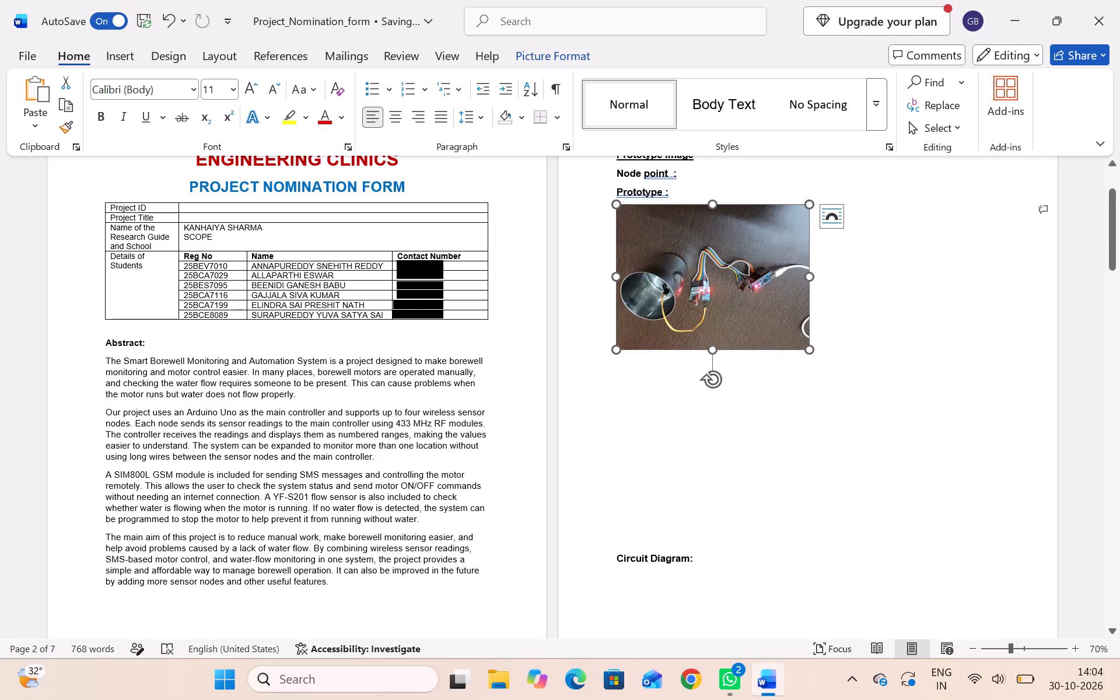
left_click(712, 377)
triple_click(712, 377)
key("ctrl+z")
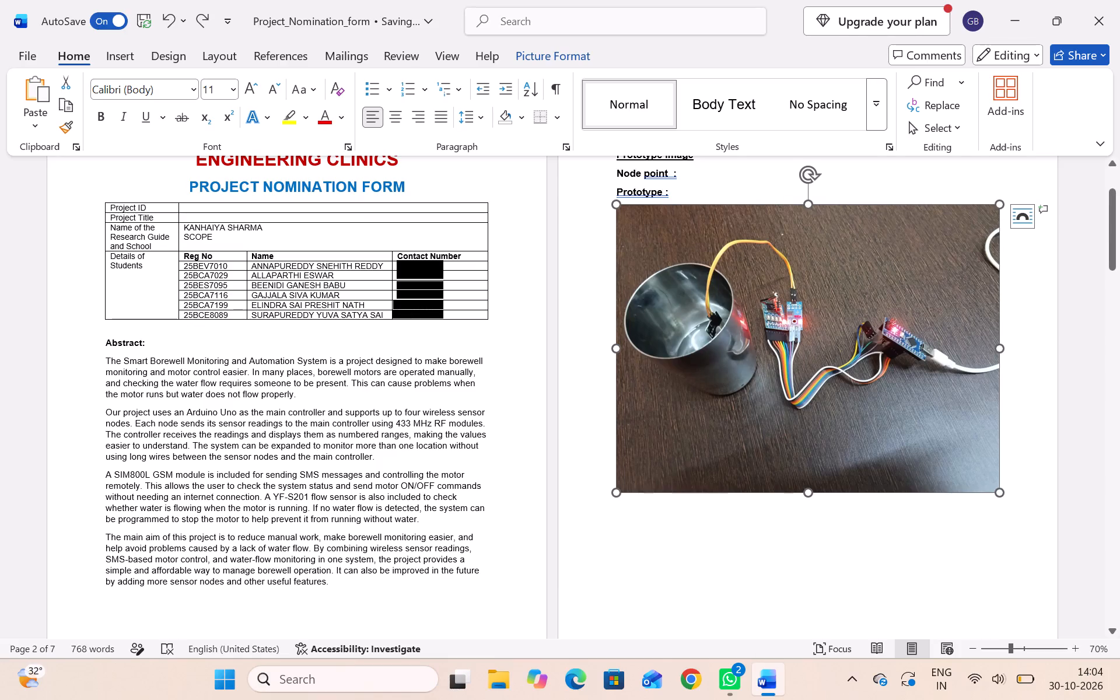
Shrink the node prototype photo proportionally to about 70% of the text width, keeping it upright.
left_click(615, 204)
left_click_drag(617, 204, 752, 523)
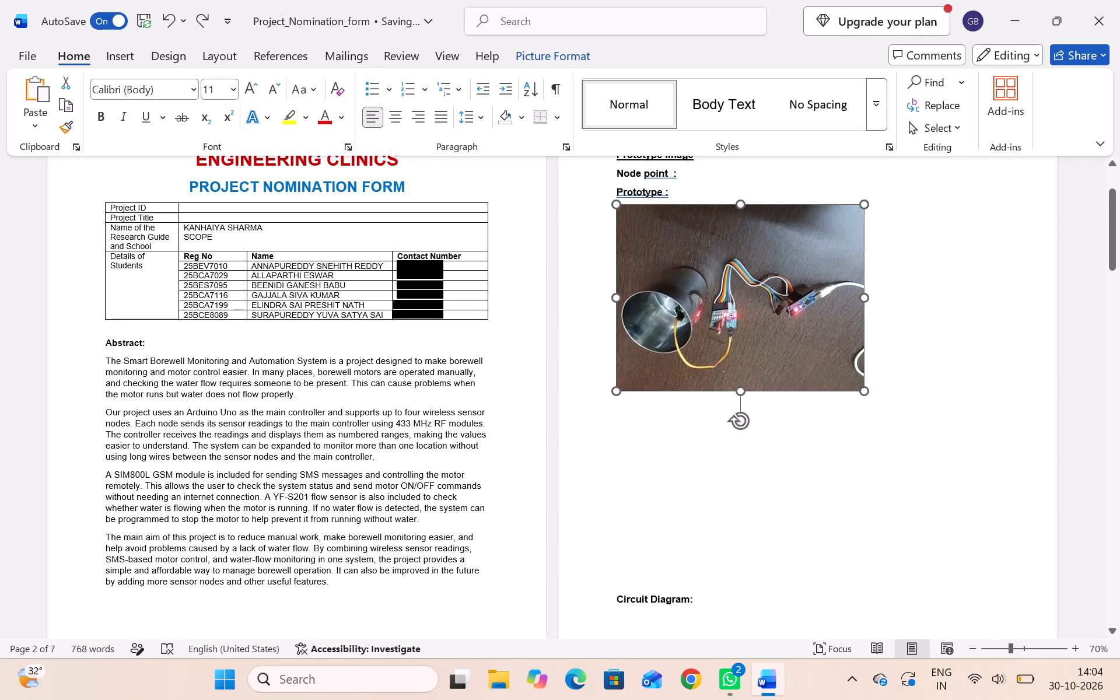
left_click_drag(752, 523, 795, 414)
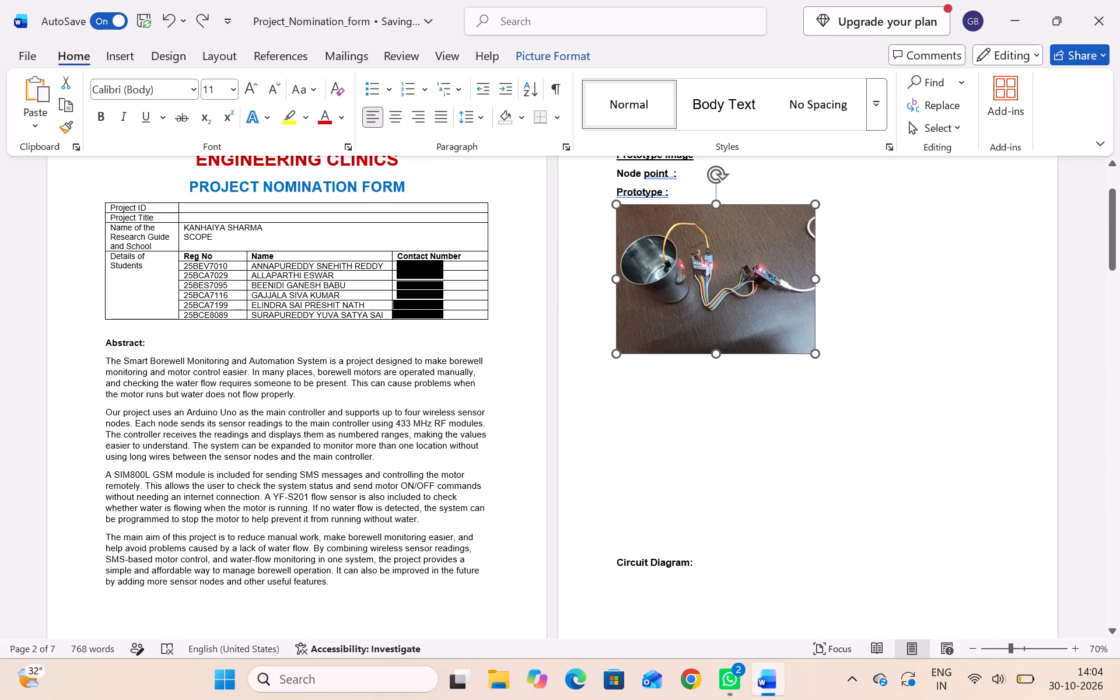
left_click_drag(795, 414, 723, 376)
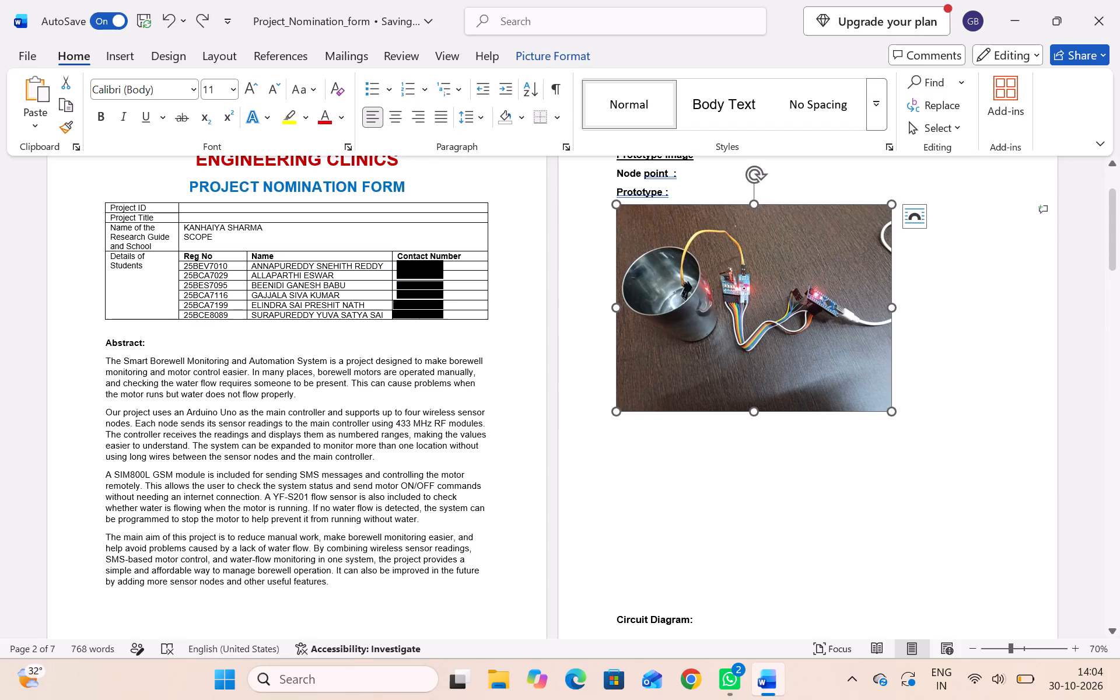
Copy the resized node prototype photo, delete it and paste it back below the "Prototype :" label.
left_click(757, 292)
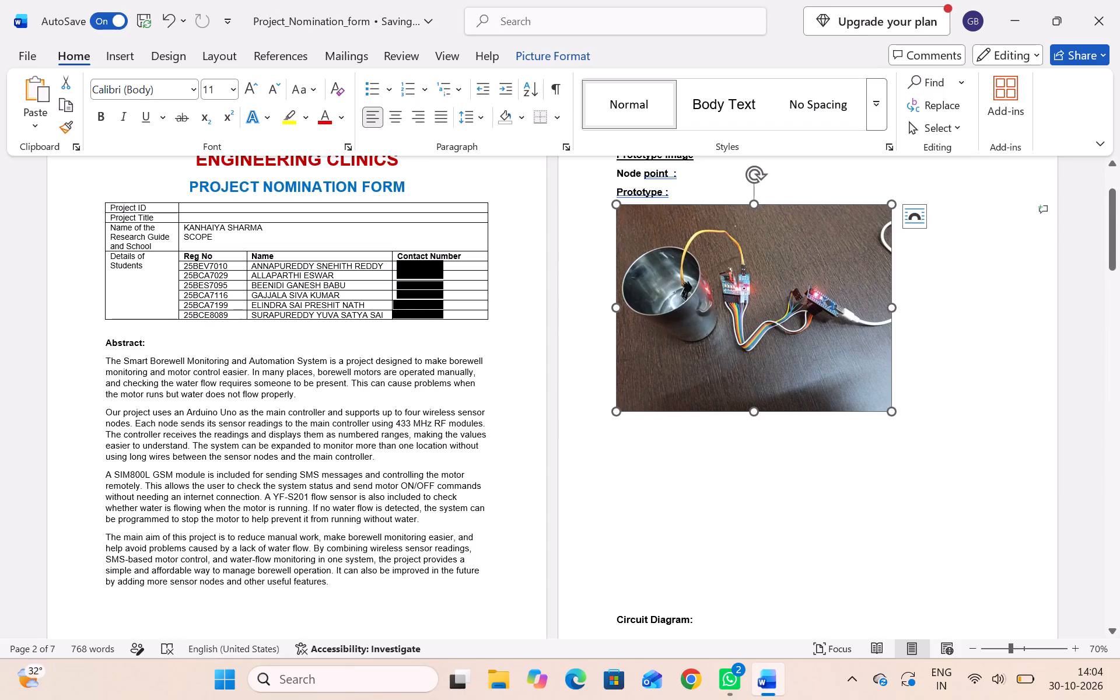
key("ctrl+c")
key("BackSpace")
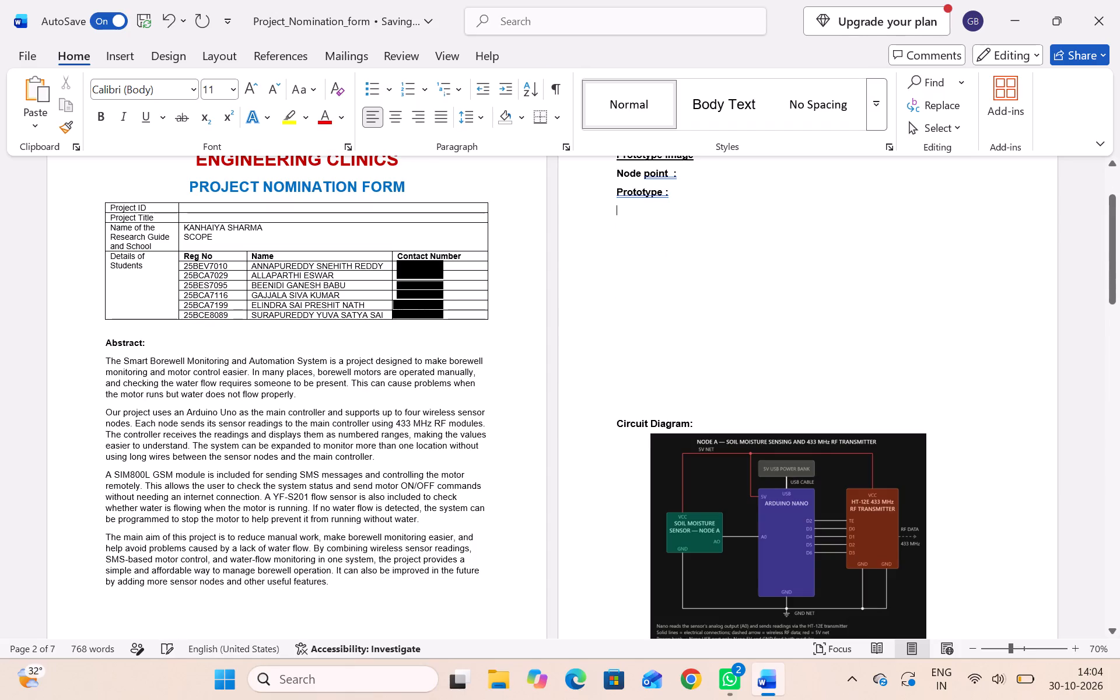
key("ctrl+v")
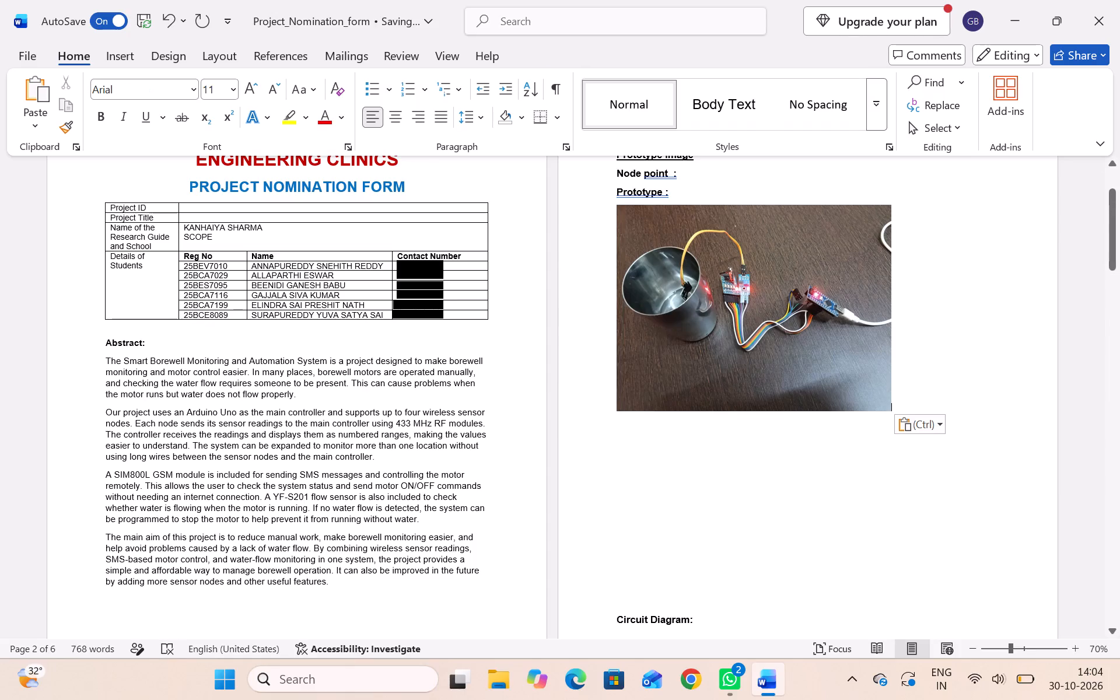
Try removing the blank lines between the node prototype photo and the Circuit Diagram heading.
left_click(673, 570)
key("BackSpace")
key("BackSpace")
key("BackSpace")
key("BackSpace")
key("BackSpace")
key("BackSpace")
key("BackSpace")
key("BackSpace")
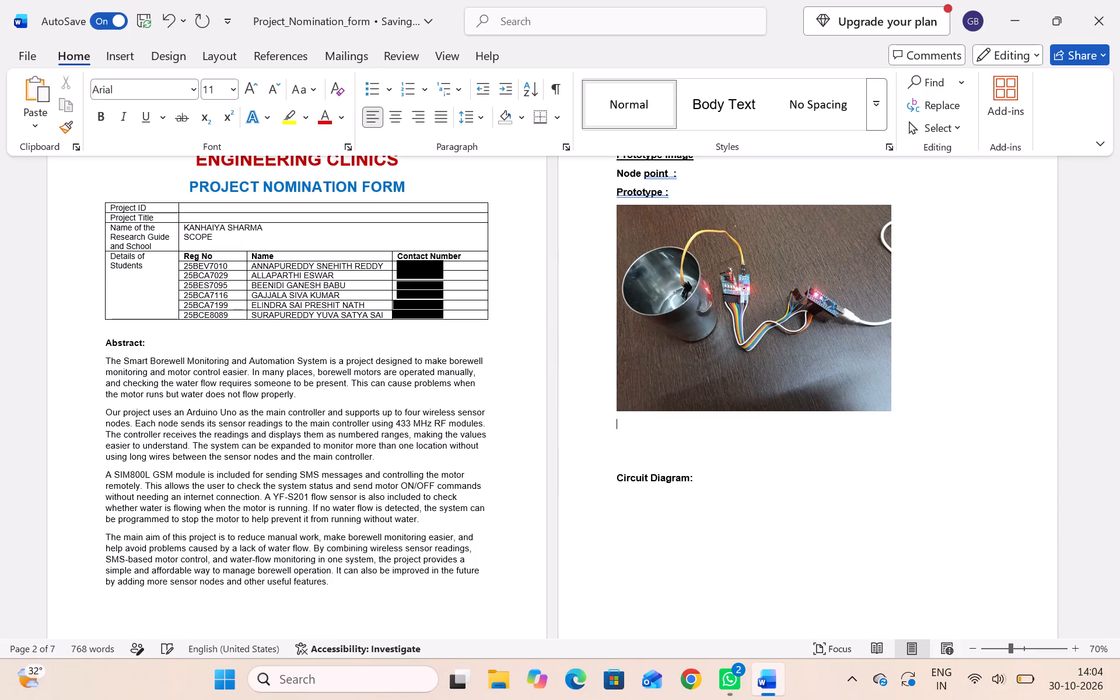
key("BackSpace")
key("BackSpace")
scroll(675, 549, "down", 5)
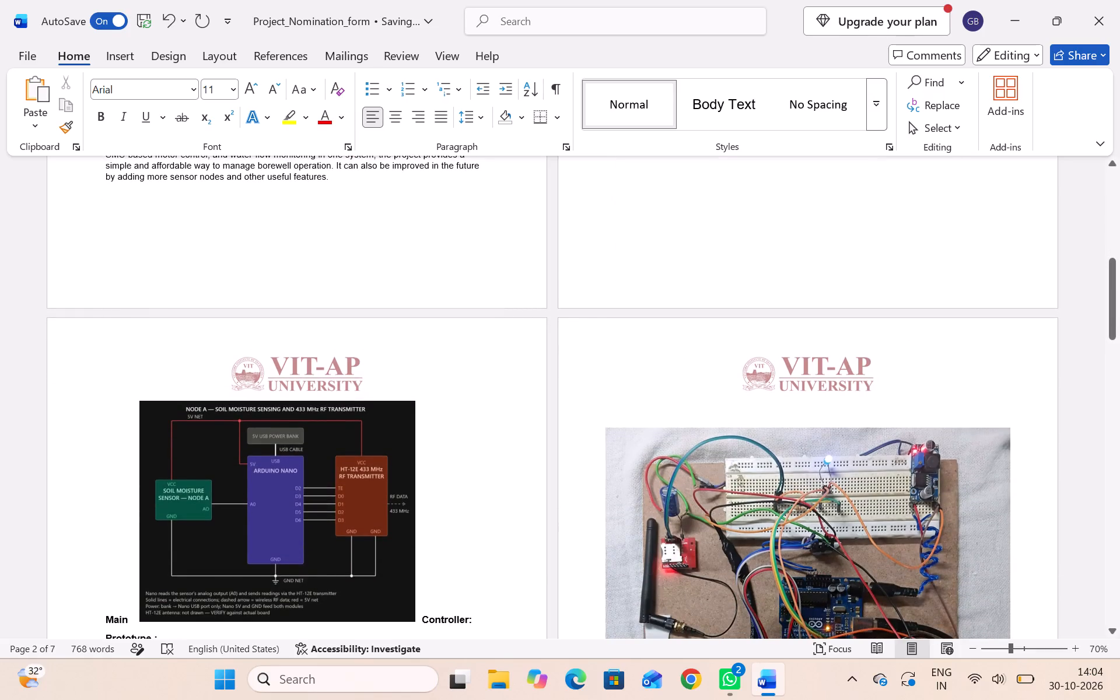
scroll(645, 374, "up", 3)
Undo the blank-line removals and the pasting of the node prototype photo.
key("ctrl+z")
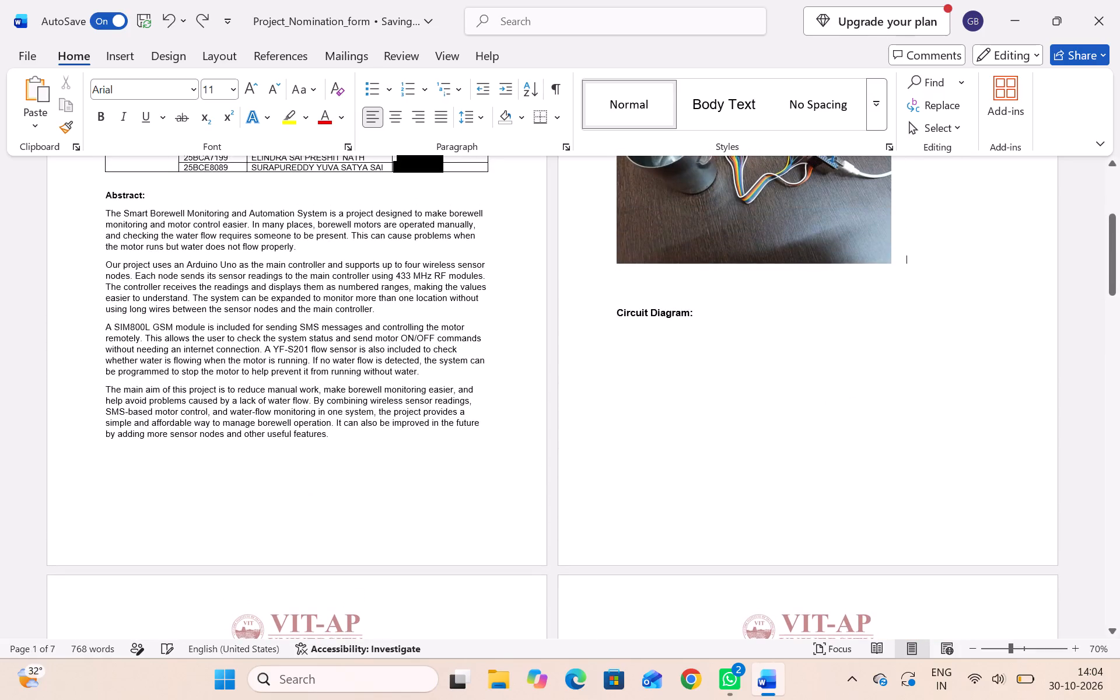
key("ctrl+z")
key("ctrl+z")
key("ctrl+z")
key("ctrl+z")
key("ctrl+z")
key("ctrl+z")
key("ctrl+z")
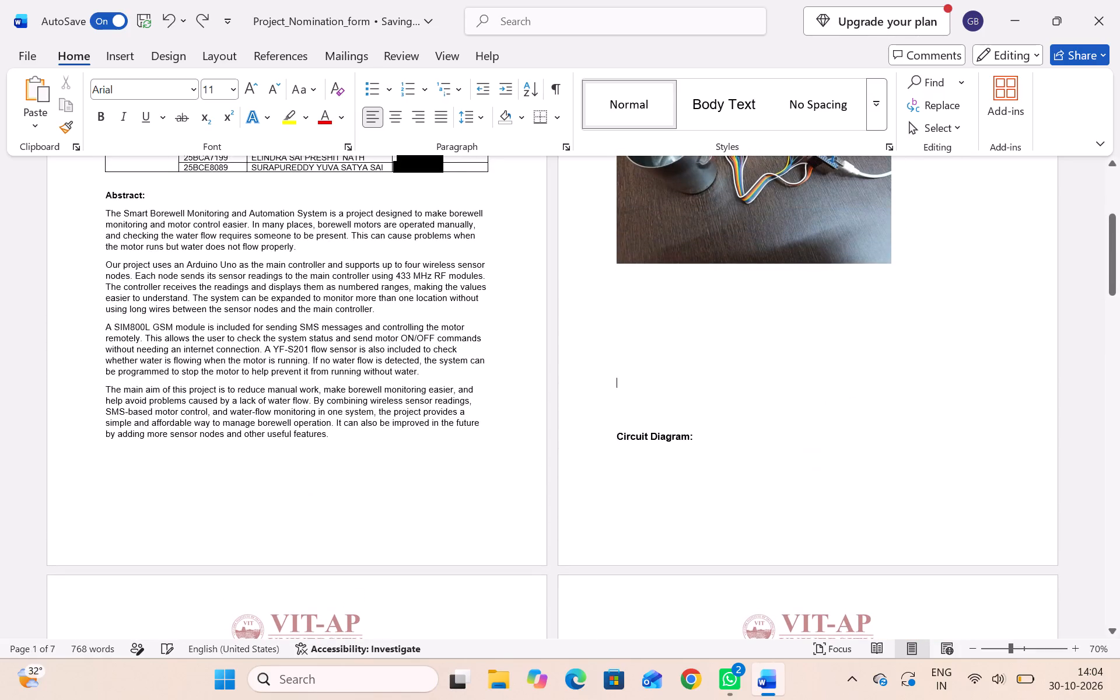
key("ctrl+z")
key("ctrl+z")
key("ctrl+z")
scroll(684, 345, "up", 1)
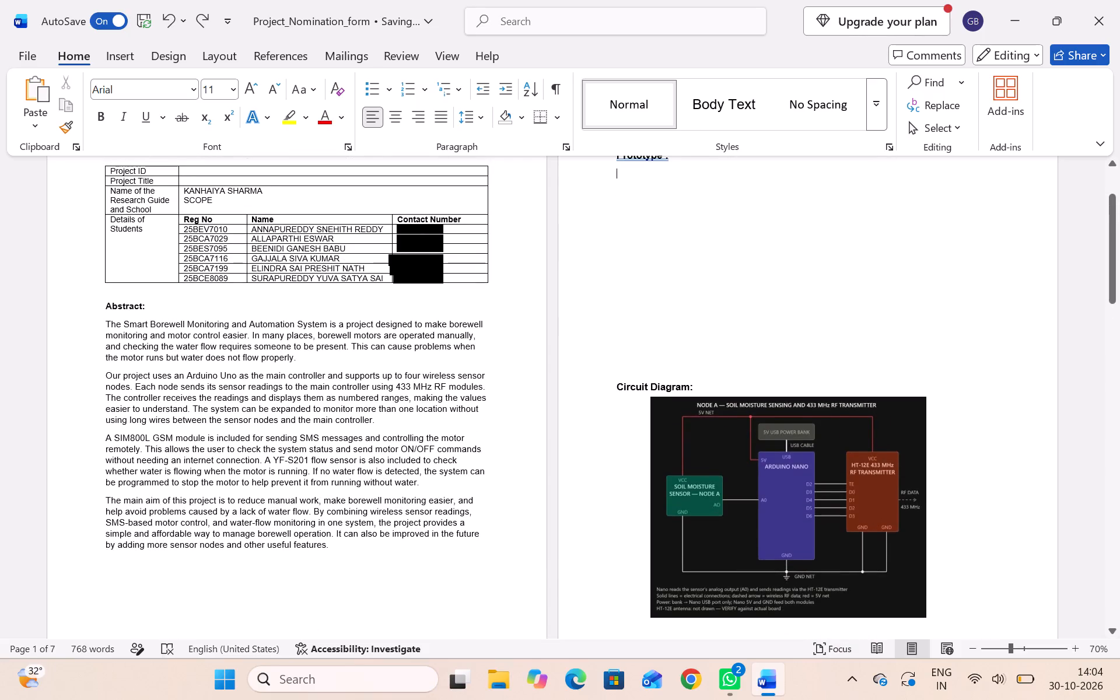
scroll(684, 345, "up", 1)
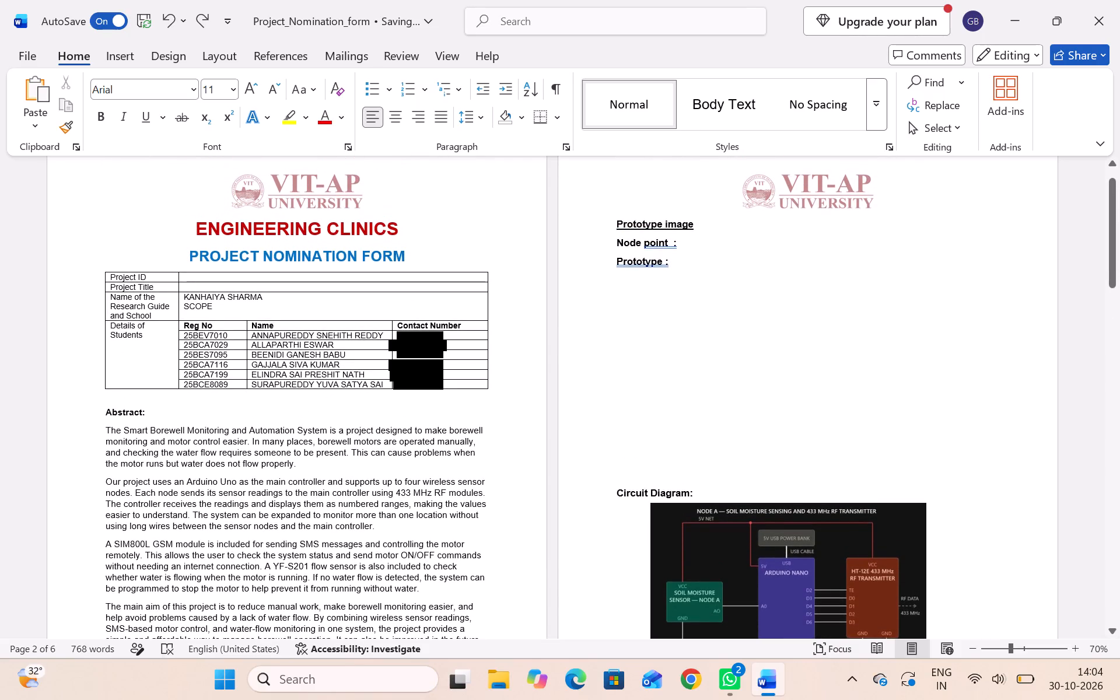
Paste the copied node prototype photo on the empty line below the "Prototype :" label.
key("ctrl+v")
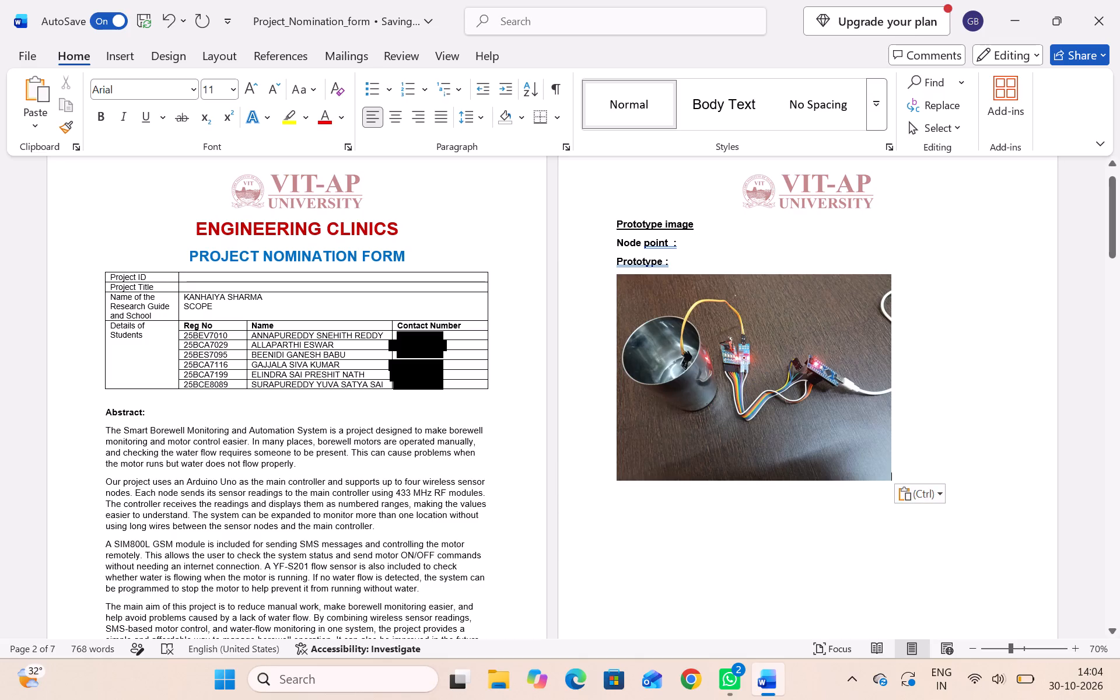
Set the node prototype photo's text wrapping to Tight.
right_click(885, 340)
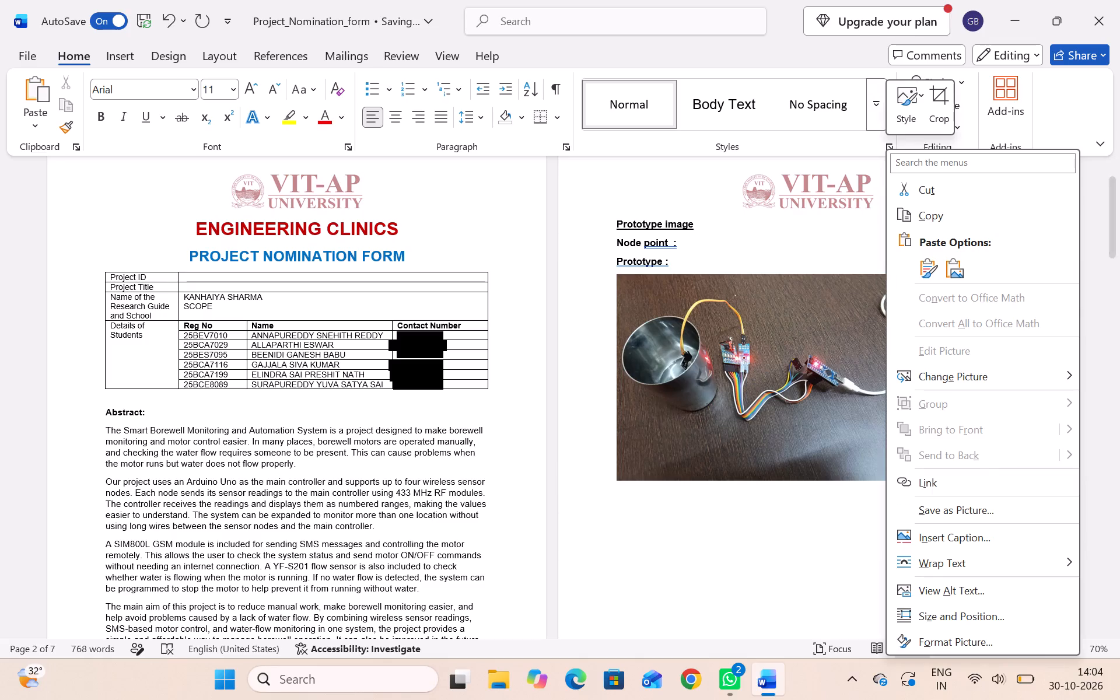
left_click(762, 533)
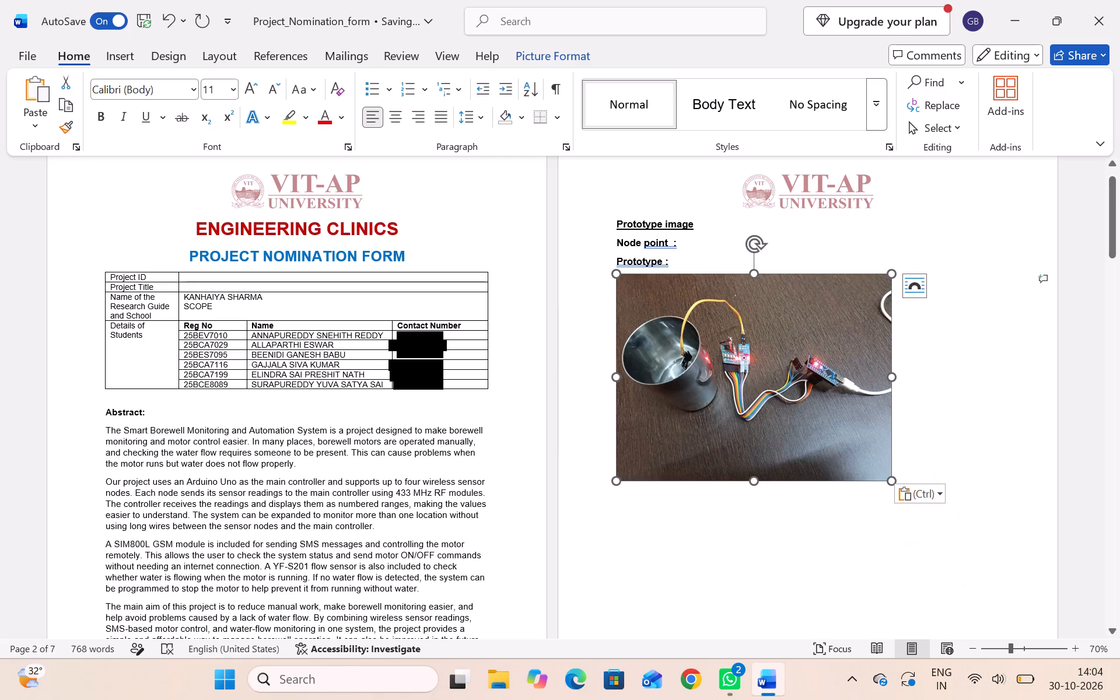
left_click(914, 281)
left_click(1005, 412)
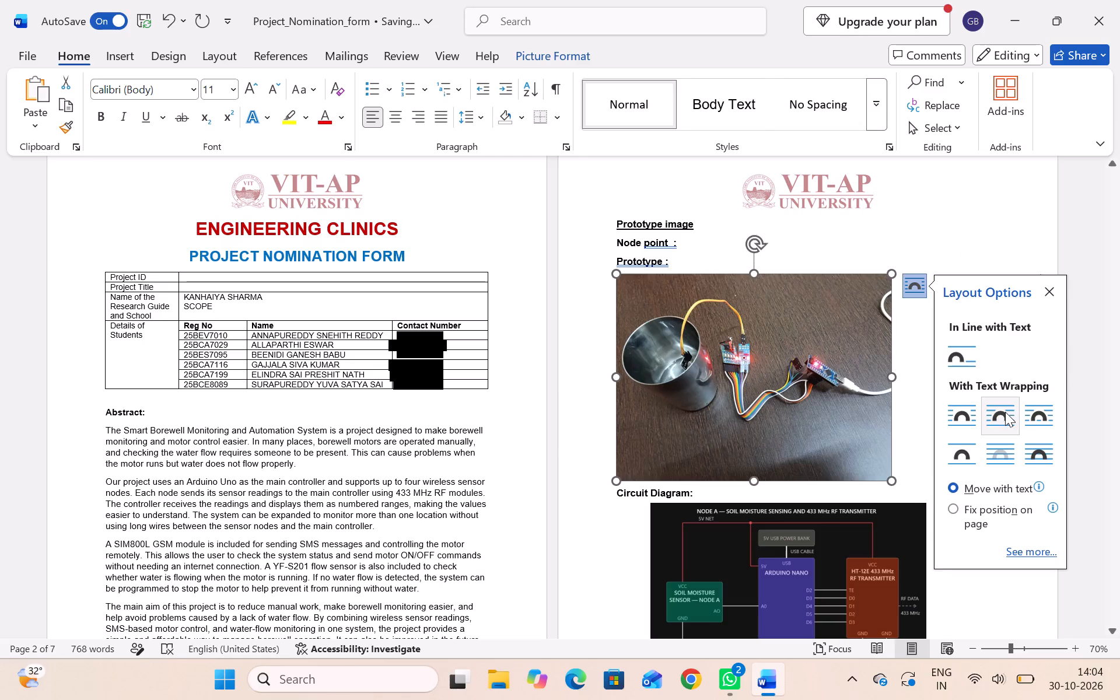
left_click(605, 555)
Move the Node A circuit diagram left so it roughly lines up with the photo's left edge.
scroll(604, 552, "down", 1)
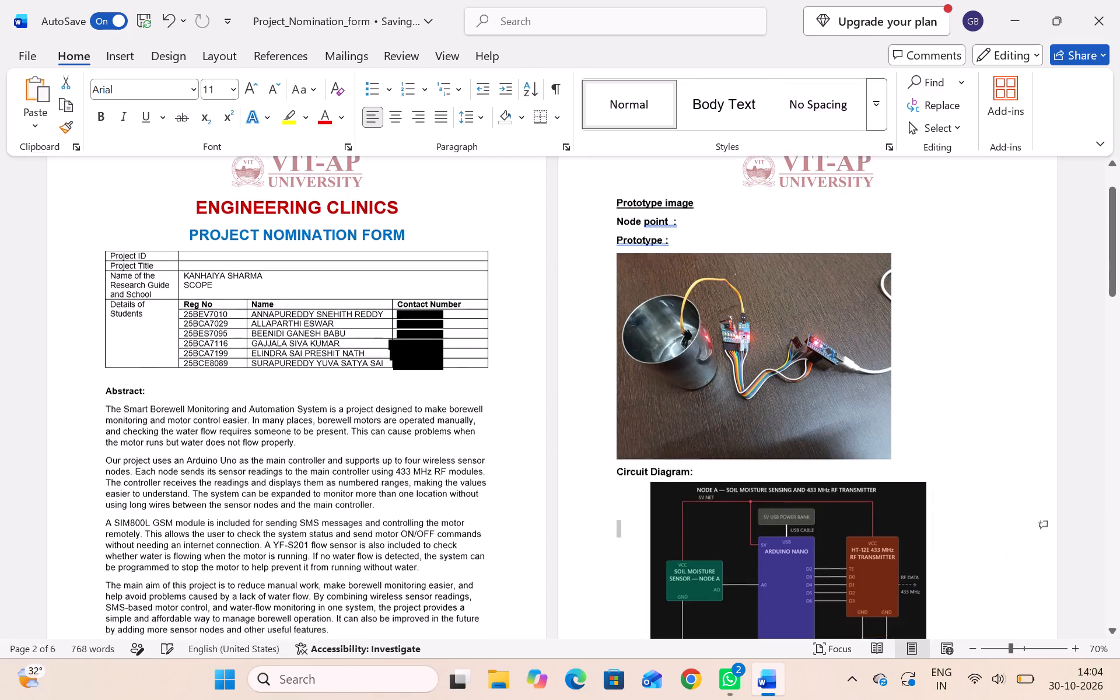
scroll(604, 552, "down", 1)
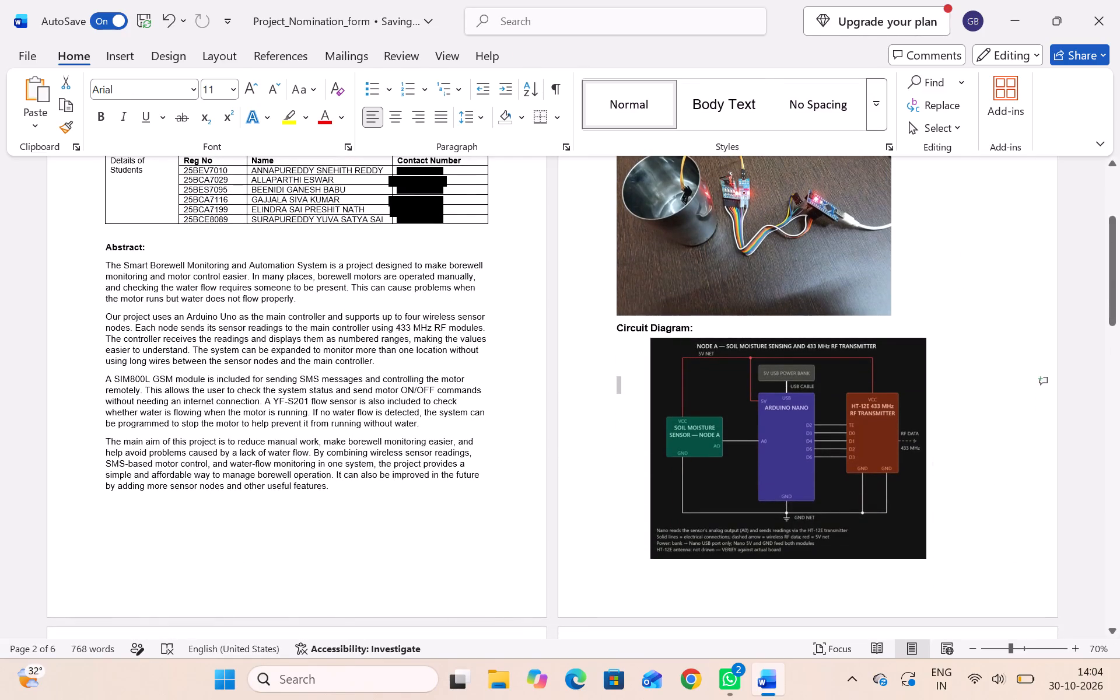
left_click_drag(769, 423, 739, 459)
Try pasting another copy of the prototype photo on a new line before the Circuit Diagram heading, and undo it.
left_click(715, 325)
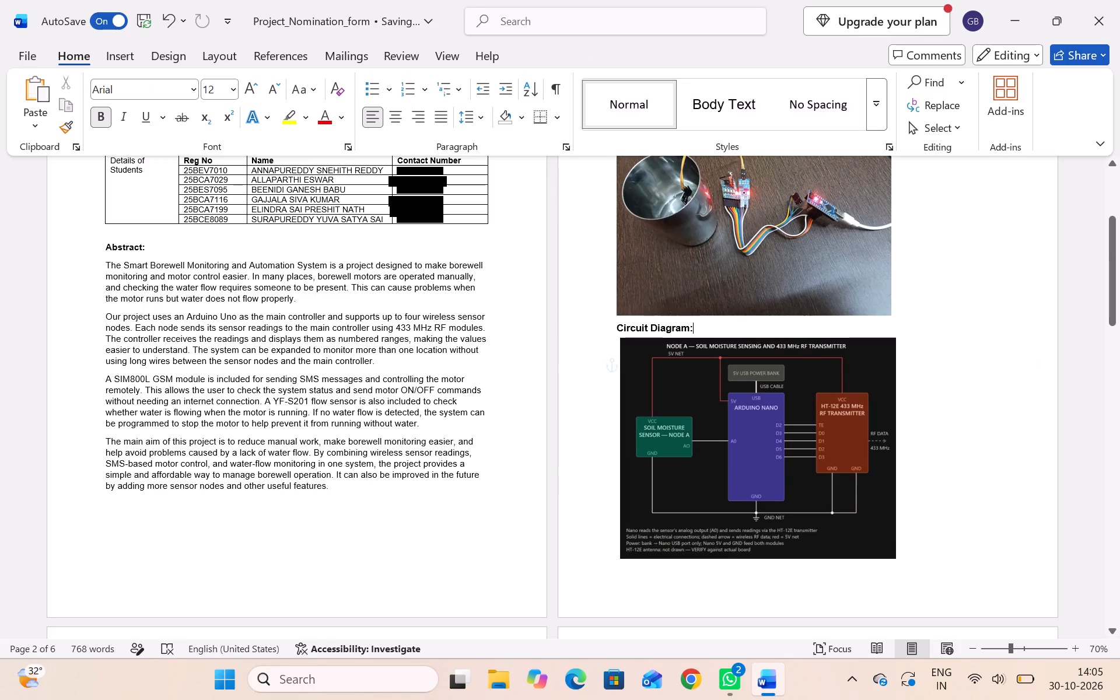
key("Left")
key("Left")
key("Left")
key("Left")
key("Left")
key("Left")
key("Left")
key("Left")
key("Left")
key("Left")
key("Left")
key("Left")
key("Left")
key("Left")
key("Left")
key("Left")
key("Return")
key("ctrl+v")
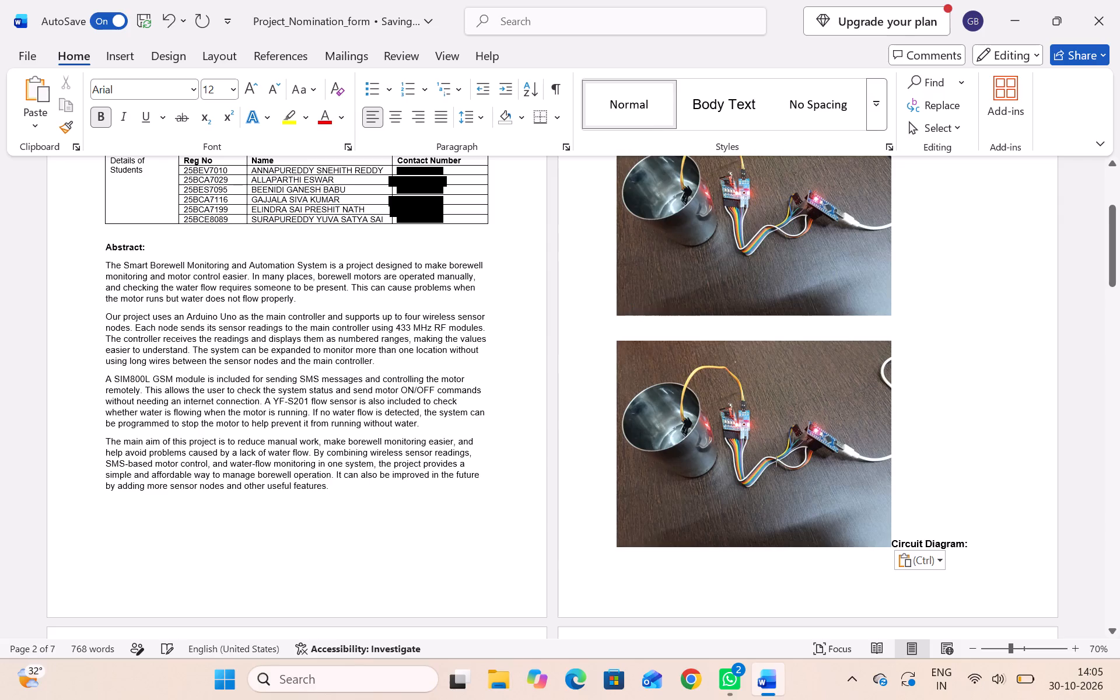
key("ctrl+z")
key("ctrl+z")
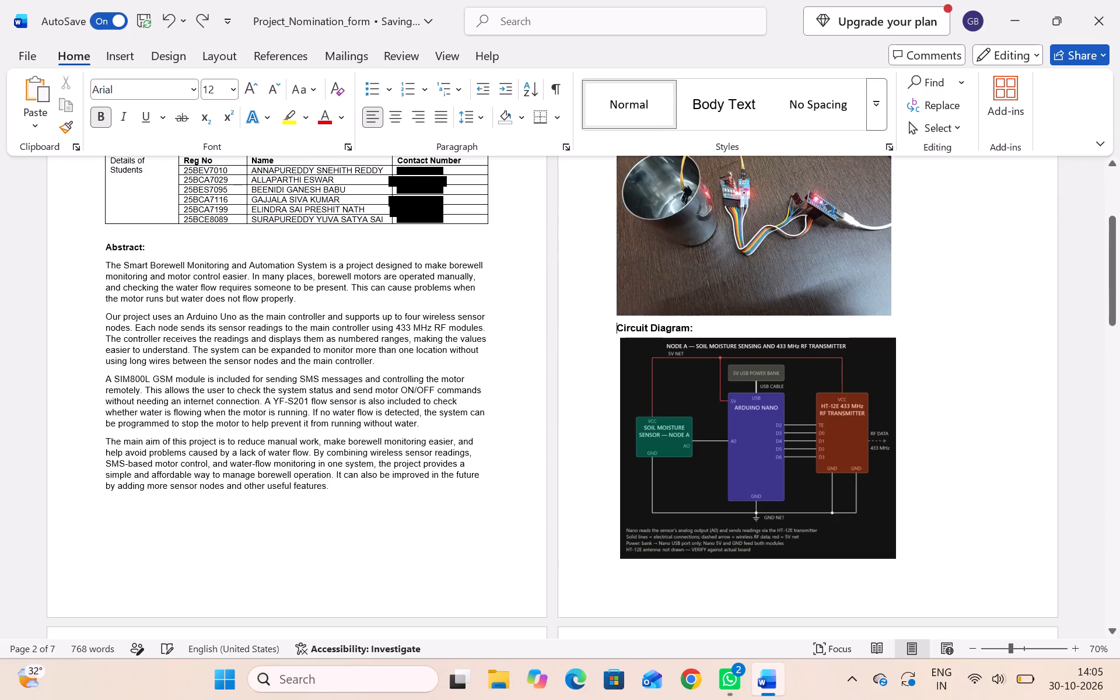
Review the layout of the form from the node prototype page through to the tables on the last pages.
scroll(894, 155, "up", 3)
scroll(821, 270, "up", 2)
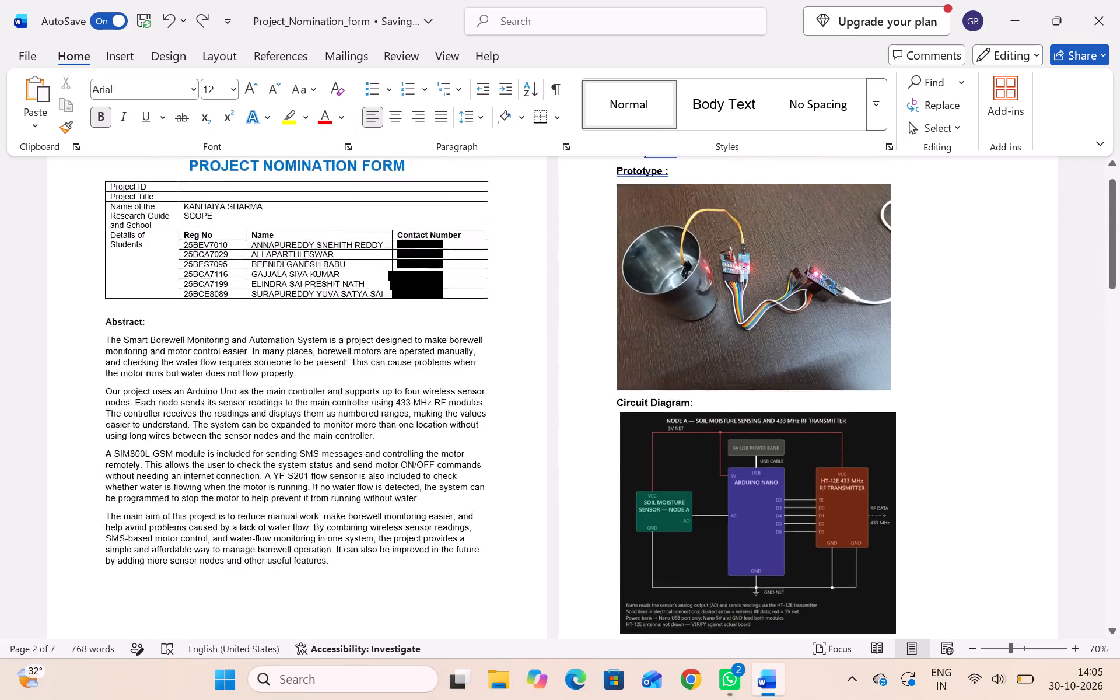
scroll(821, 270, "up", 2)
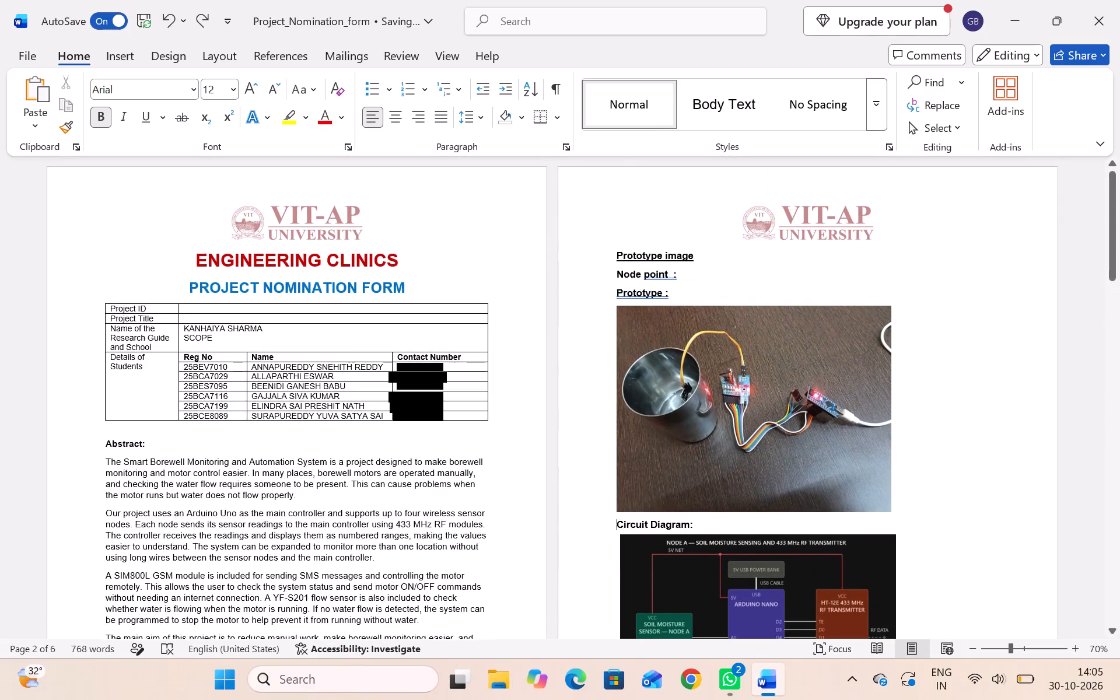
scroll(757, 352, "down", 9)
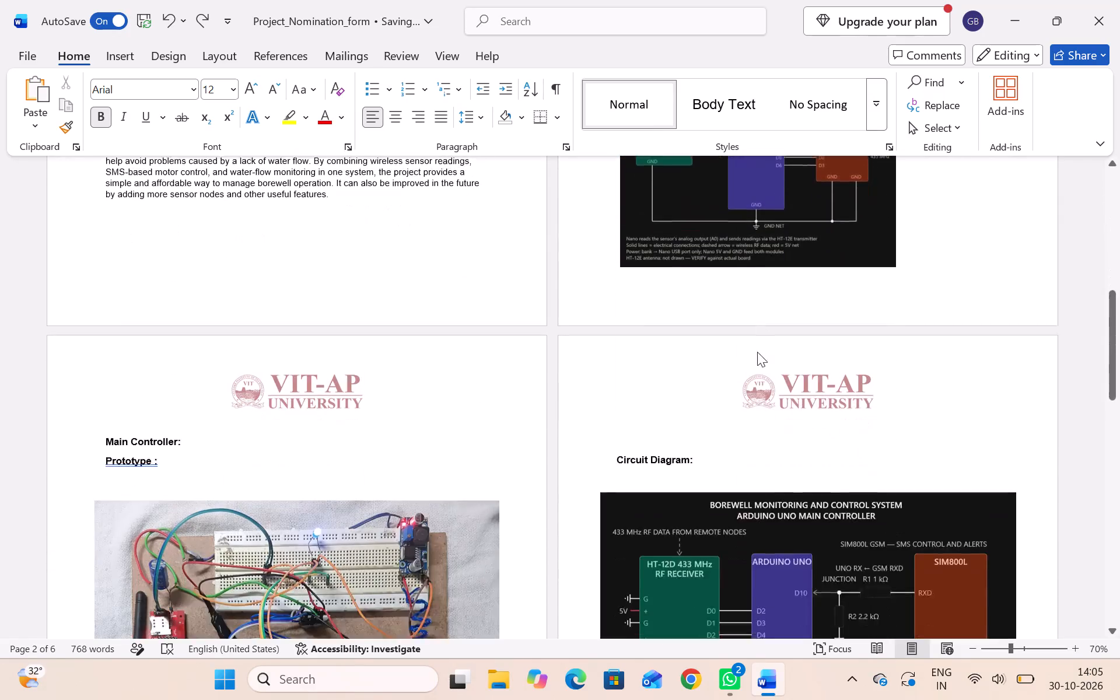
scroll(757, 352, "down", 14)
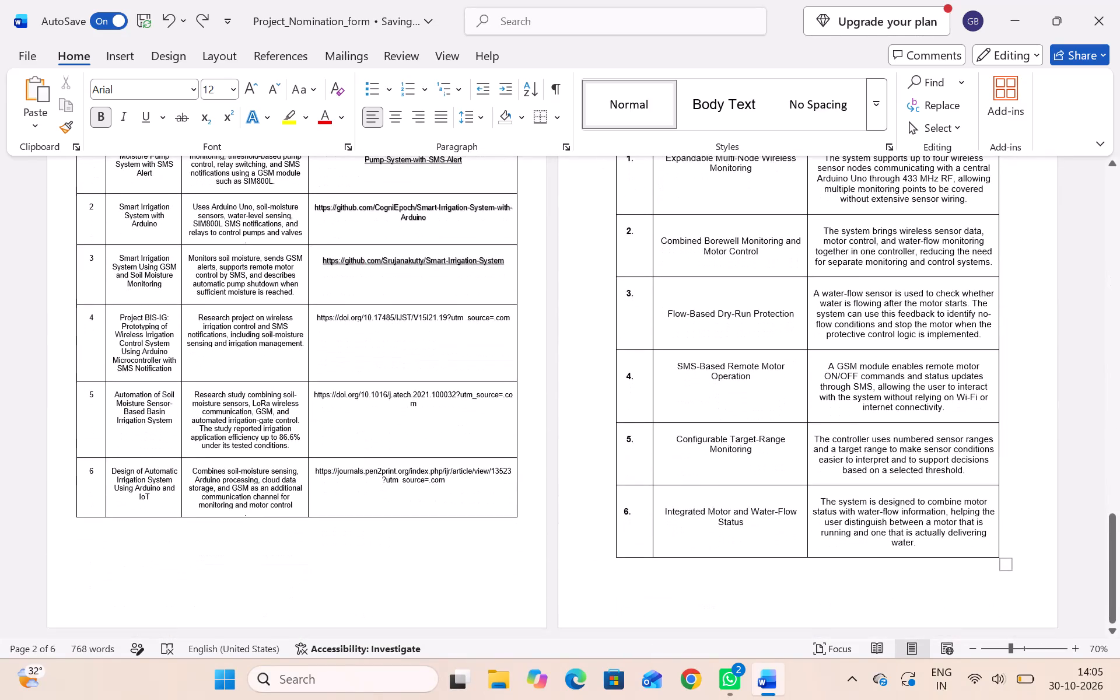
Review the whole form, checking the first page's project details table, the prototype and circuit images, and the tables on the last pages.
scroll(757, 352, "down", 2)
scroll(757, 352, "up", 12)
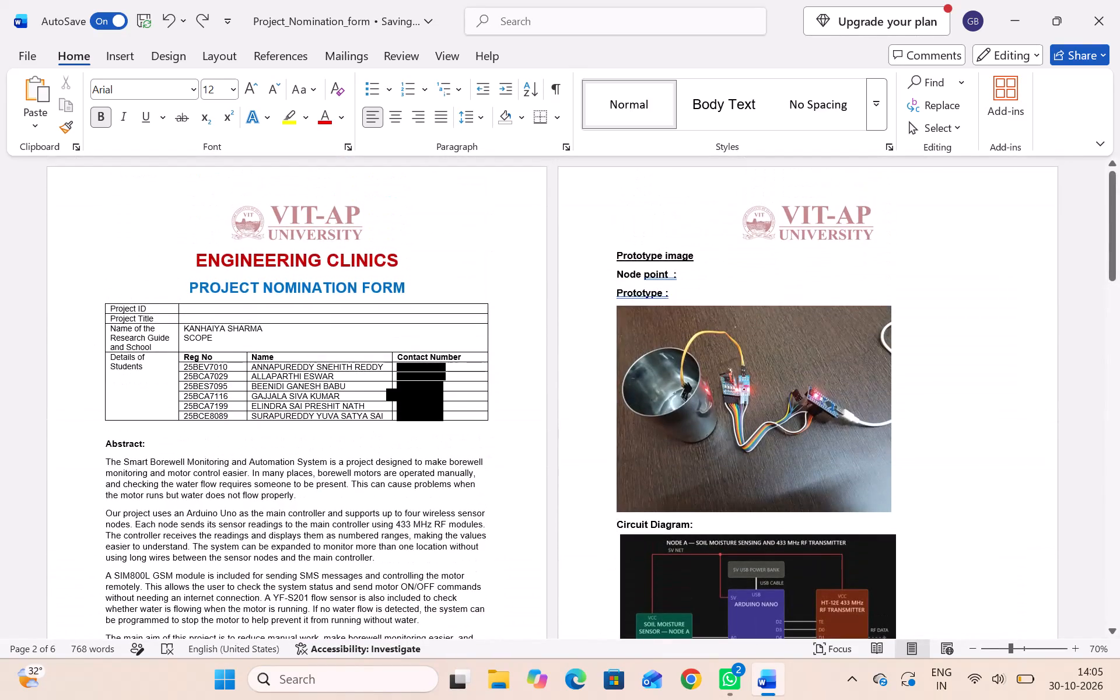
left_click(221, 304)
left_click(183, 346)
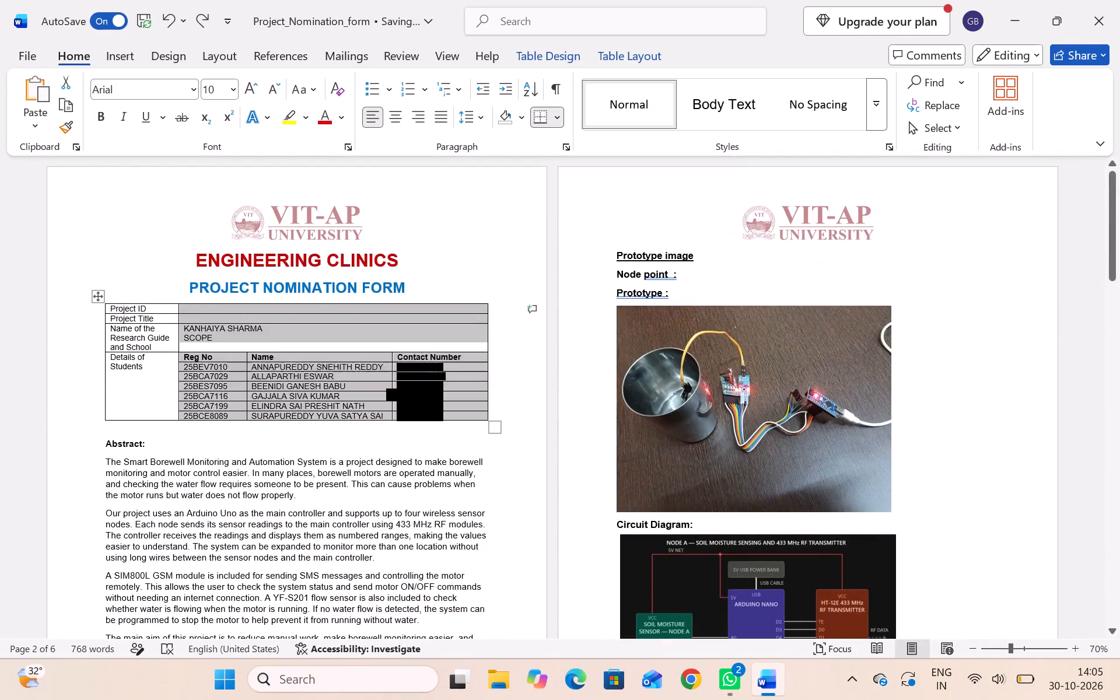
left_click(202, 313)
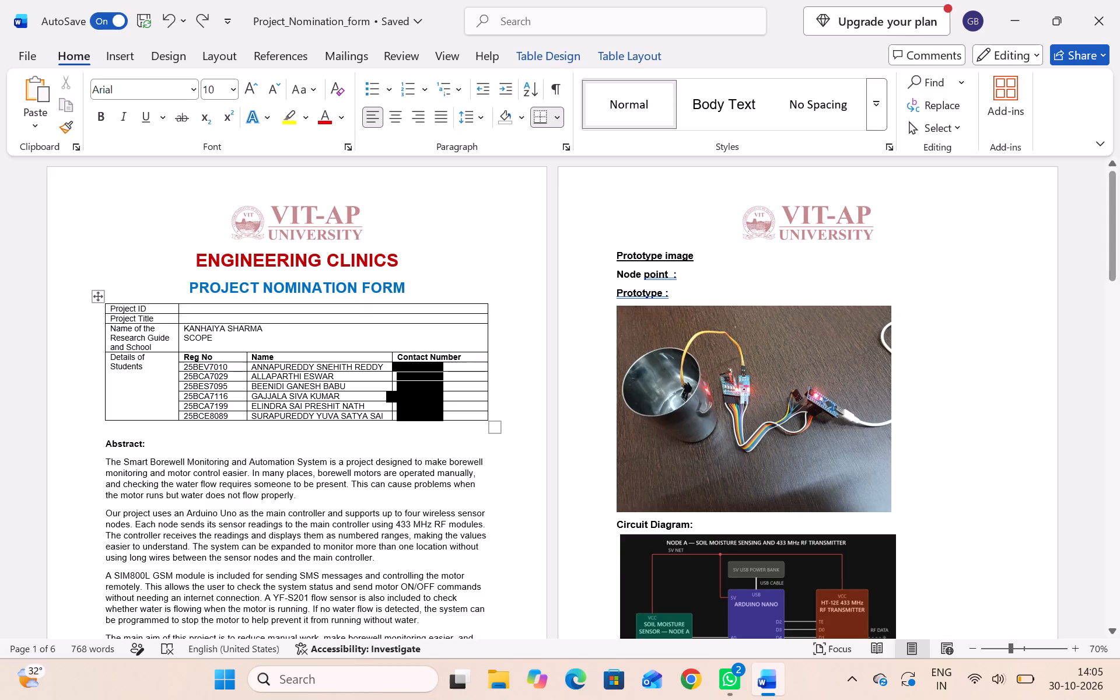
scroll(519, 478, "down", 11)
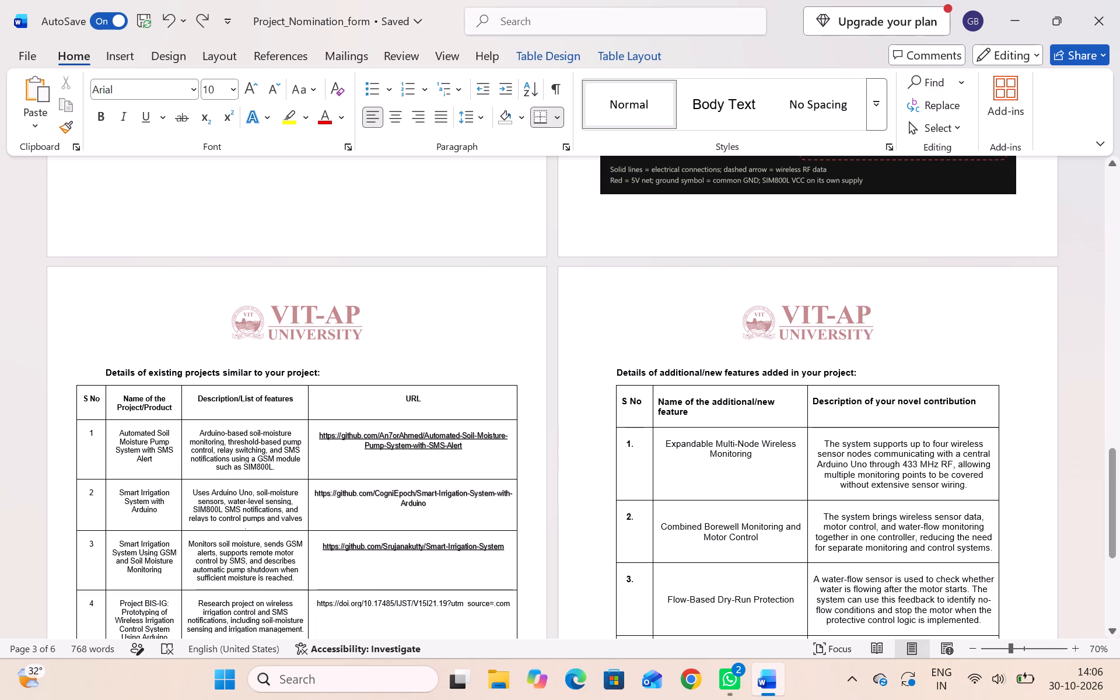
scroll(422, 501, "up", 12)
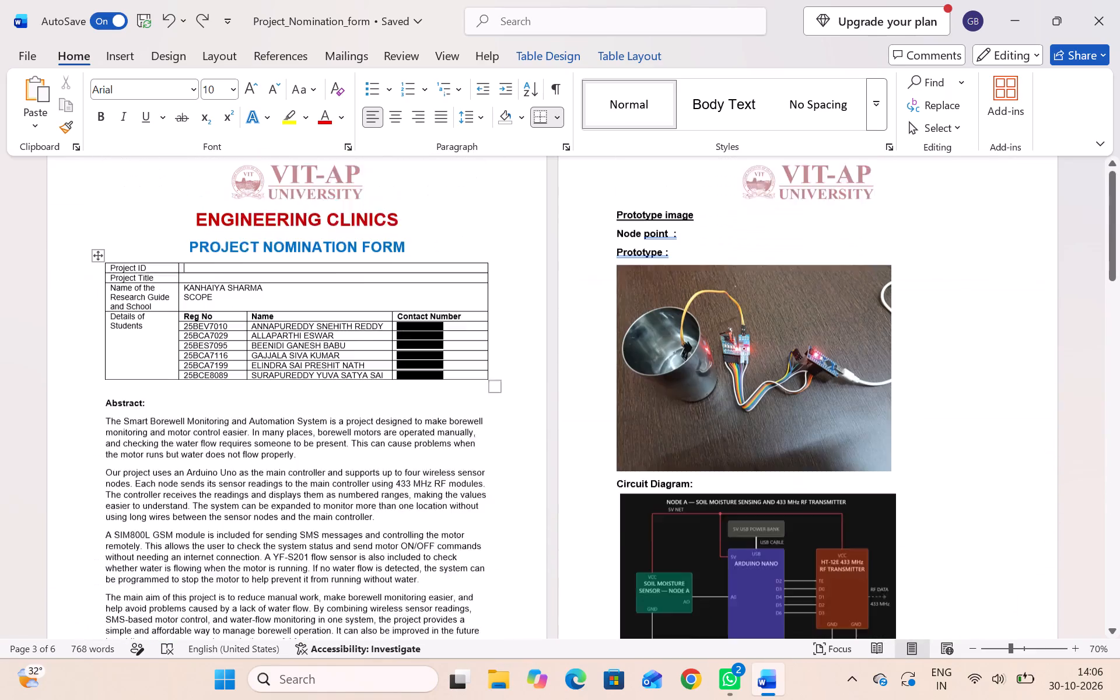
scroll(422, 501, "down", 1)
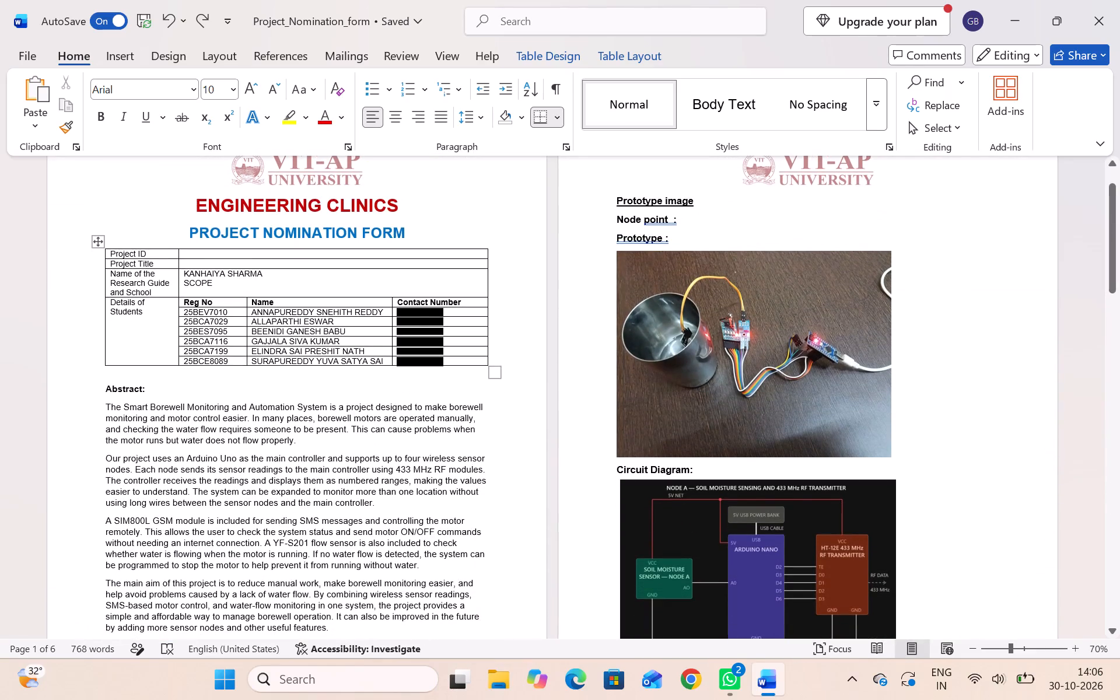
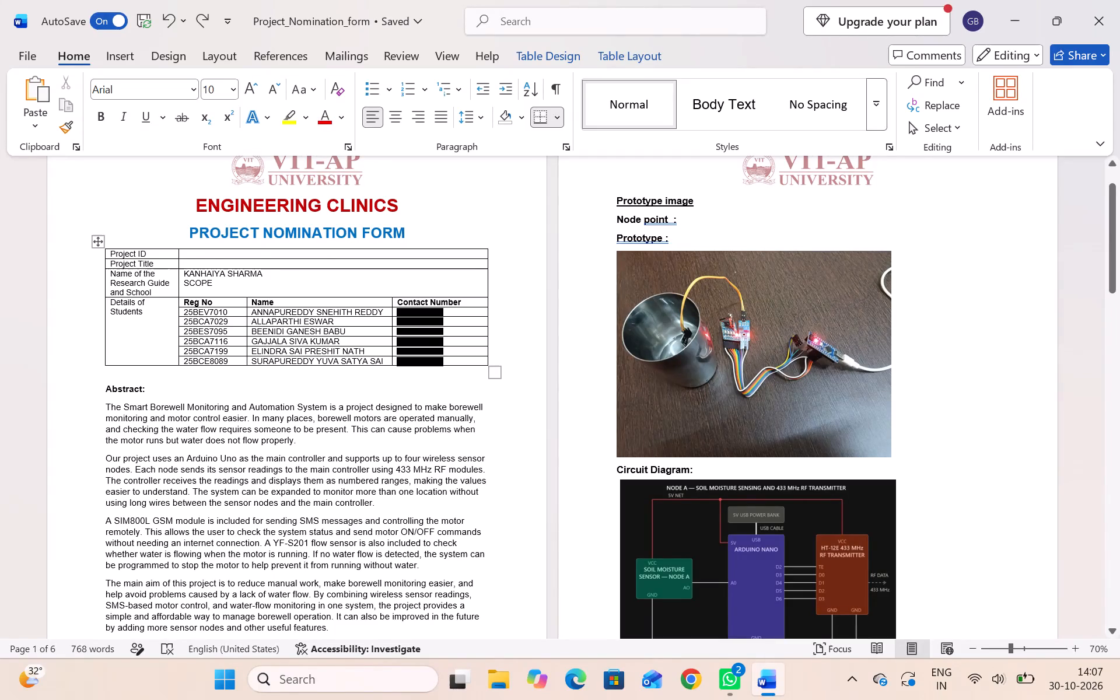
Paste the title "SMART GSM-BASED BOREWELL MOTOR CONTROLLER WITH WIRELESS SENSOR NETWORK" into the Project Title cell of the project details table.
key("ctrl+v")
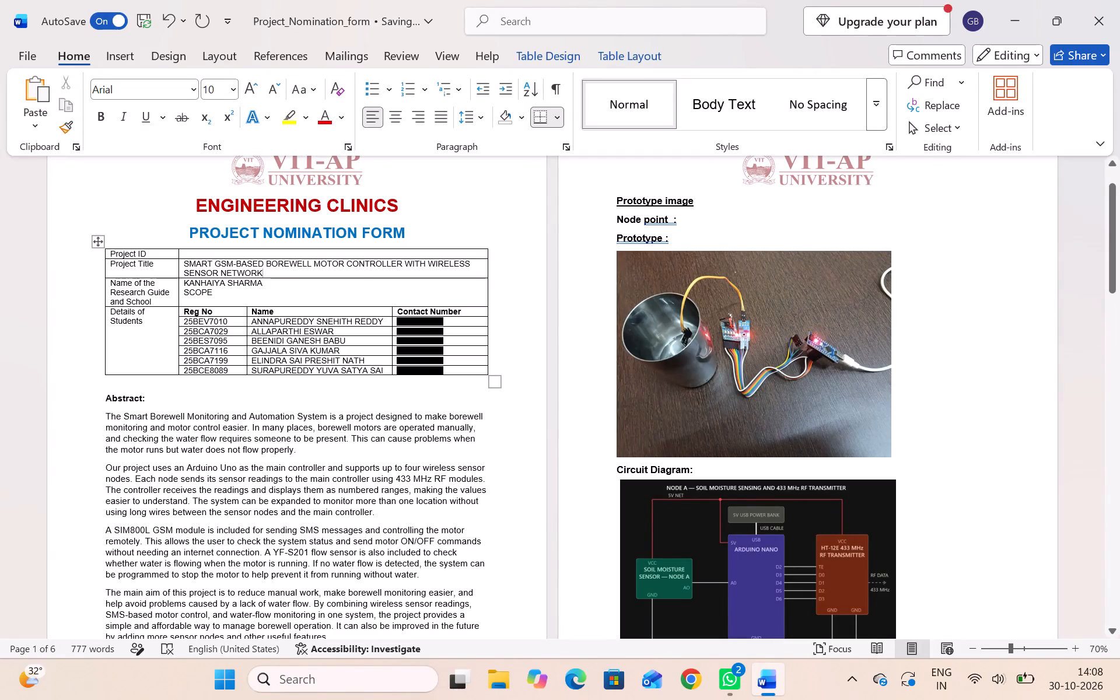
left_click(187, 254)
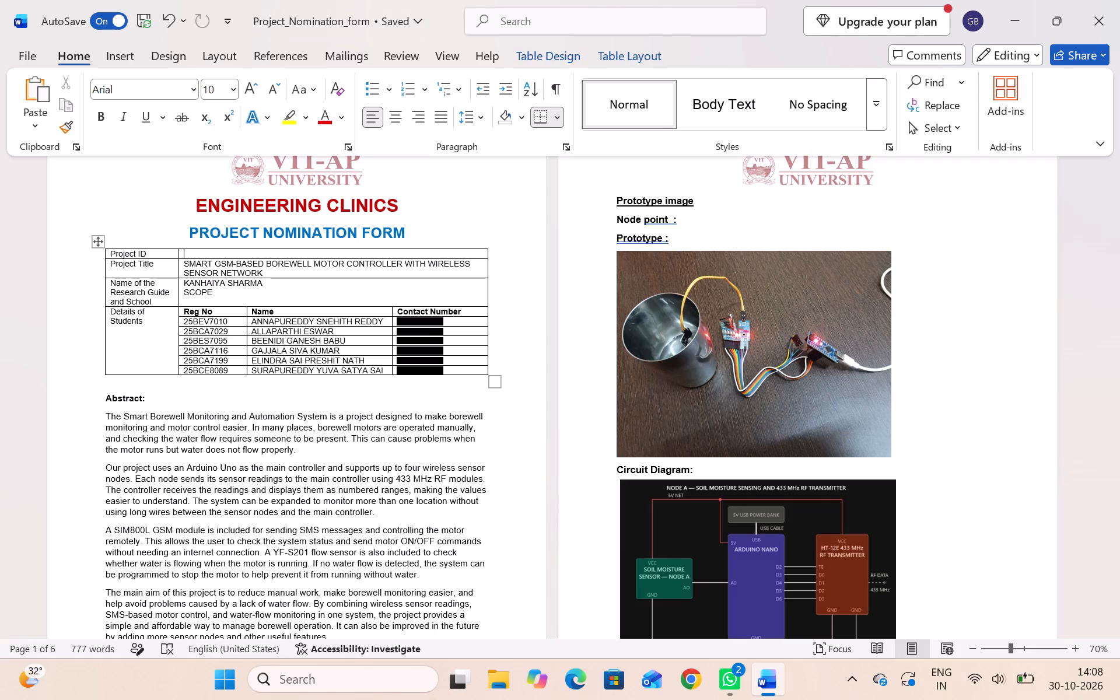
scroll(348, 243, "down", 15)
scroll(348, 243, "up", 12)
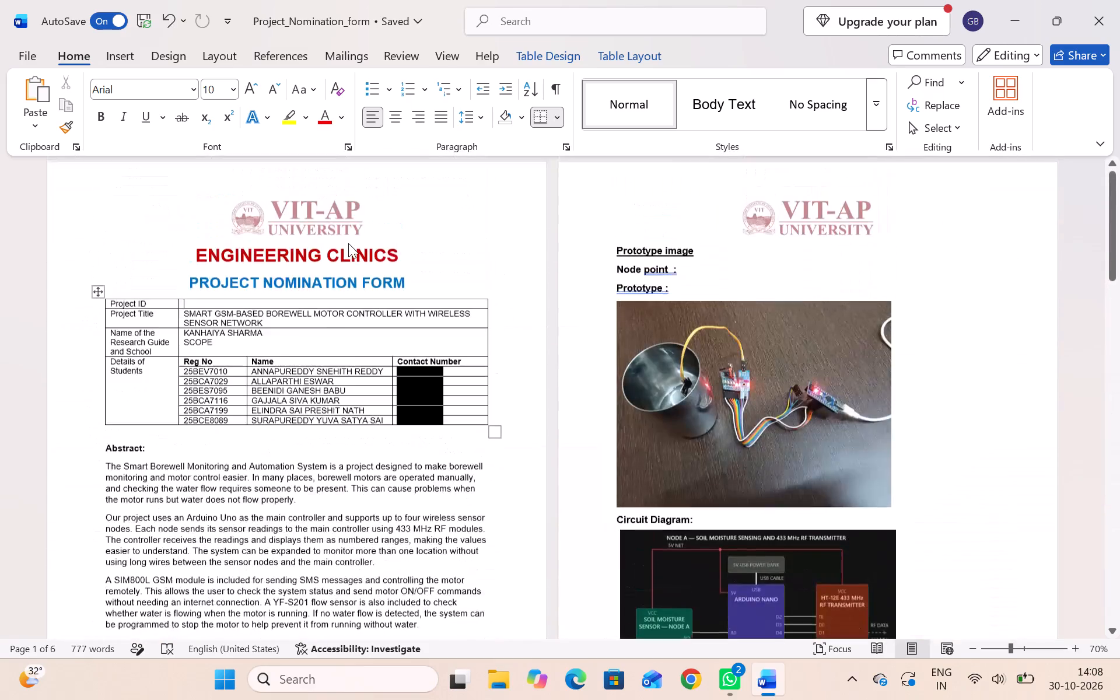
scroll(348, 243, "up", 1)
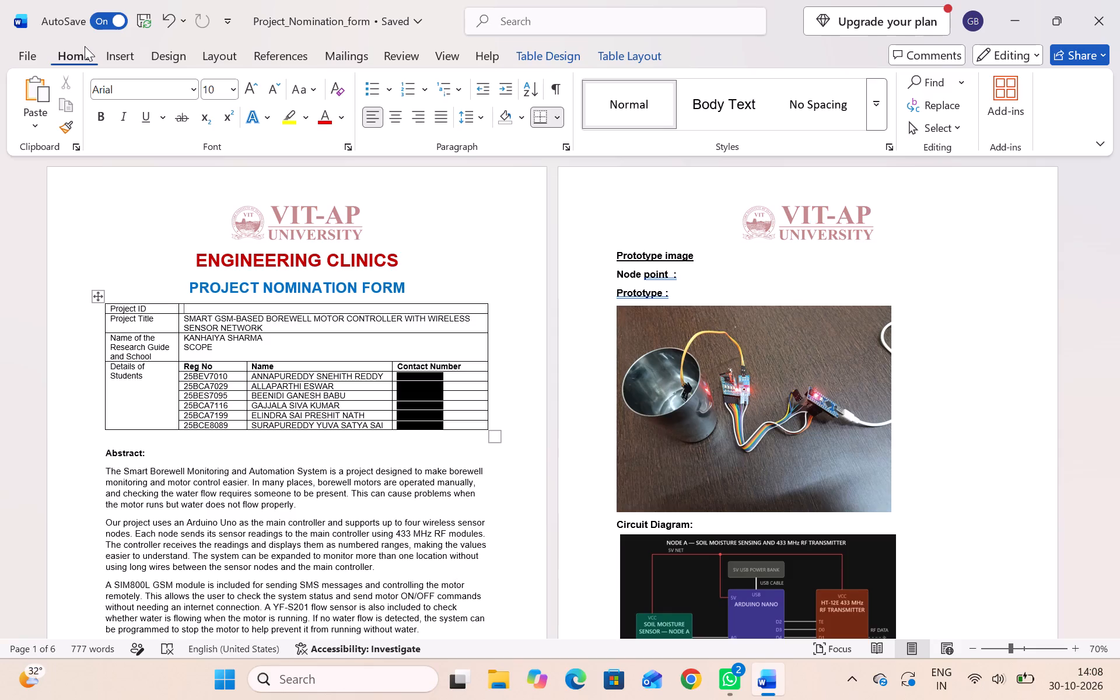
Copy the file path of Project_Nomination_form to the clipboard from the list of recent documents.
left_click(23, 58)
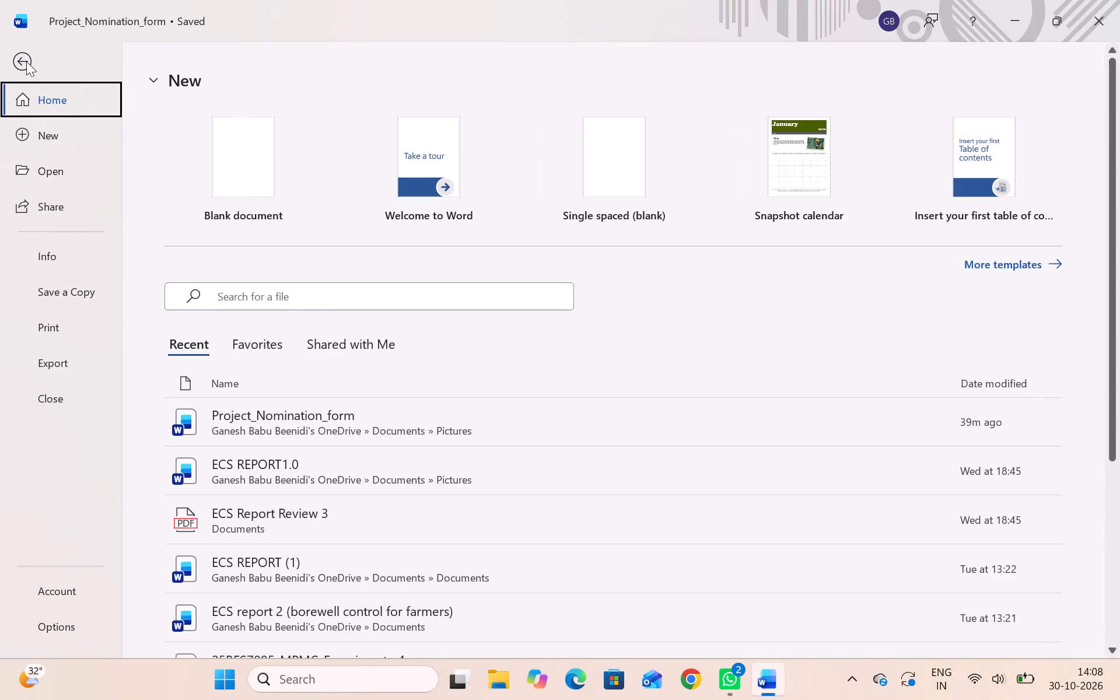
left_click(709, 417)
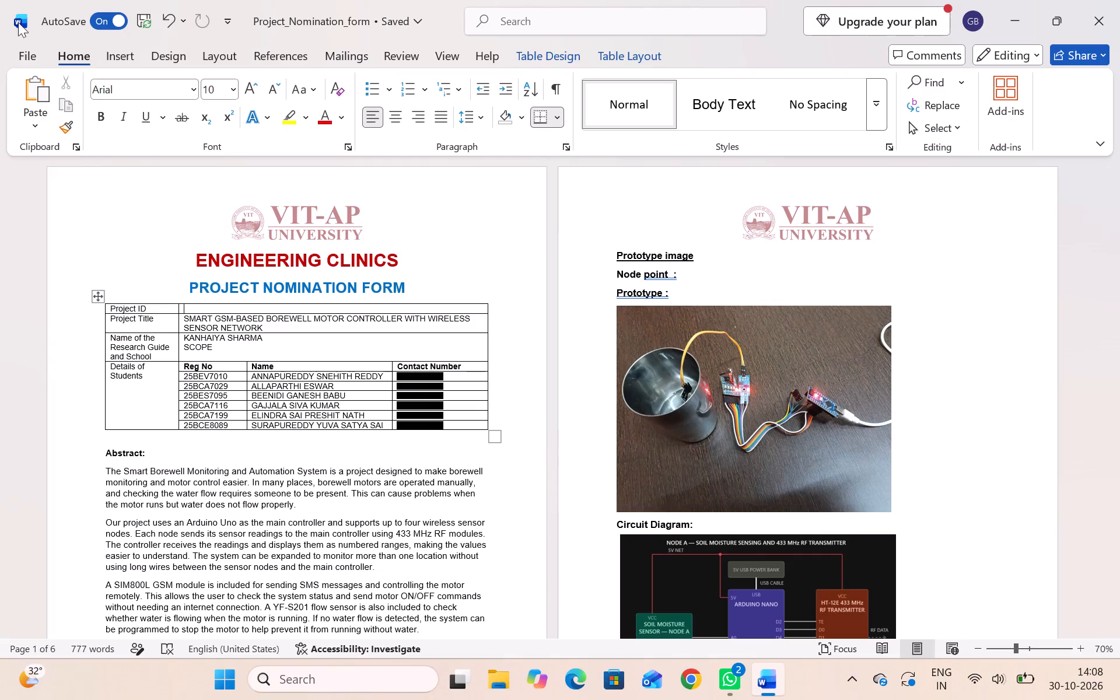
left_click(32, 51)
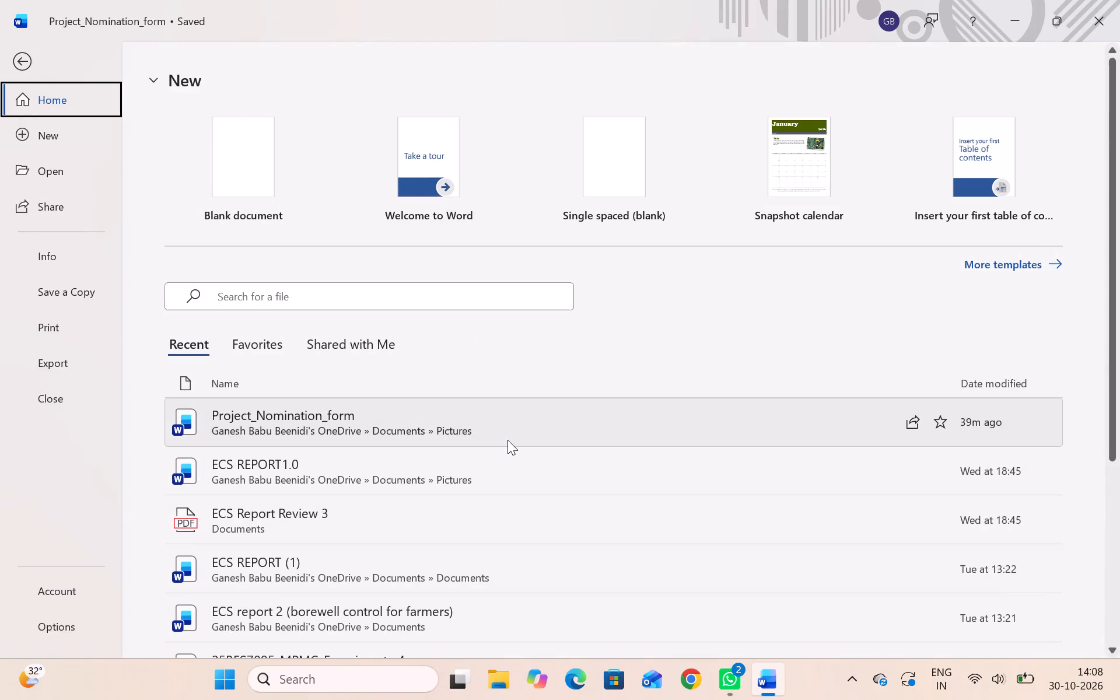
right_click(508, 440)
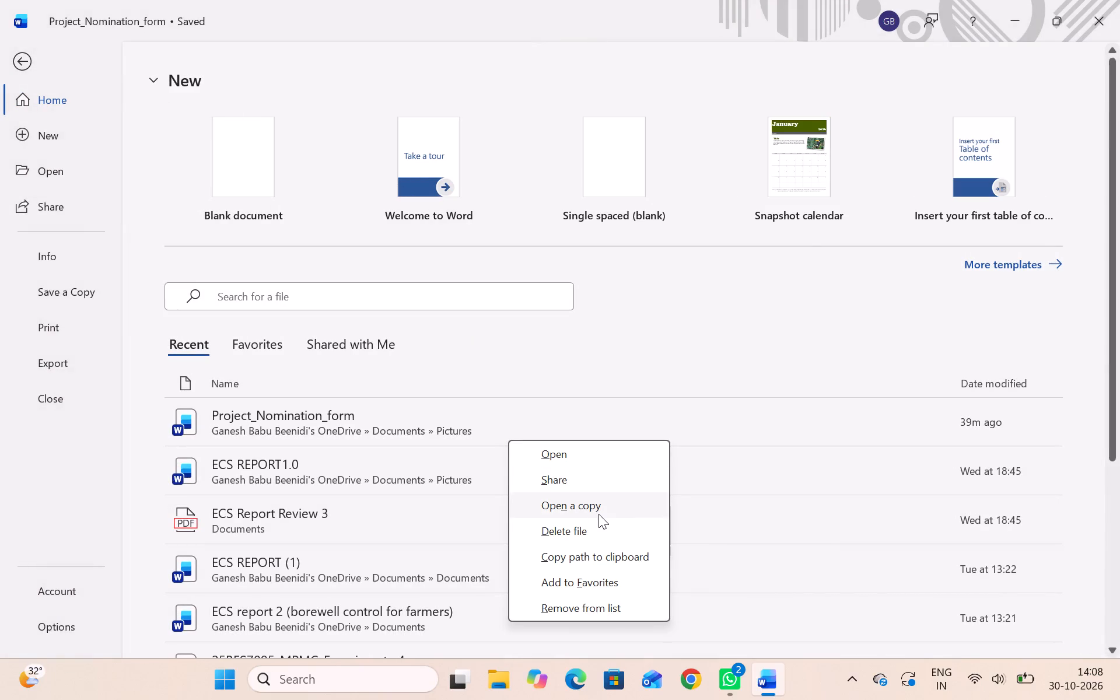
left_click(570, 559)
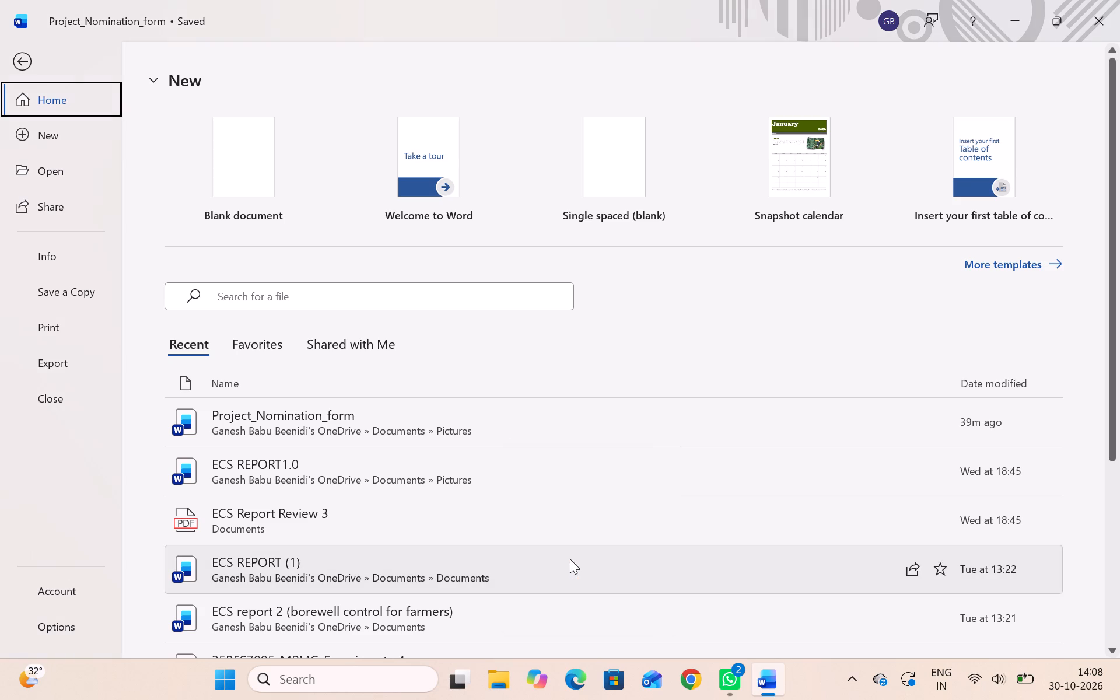
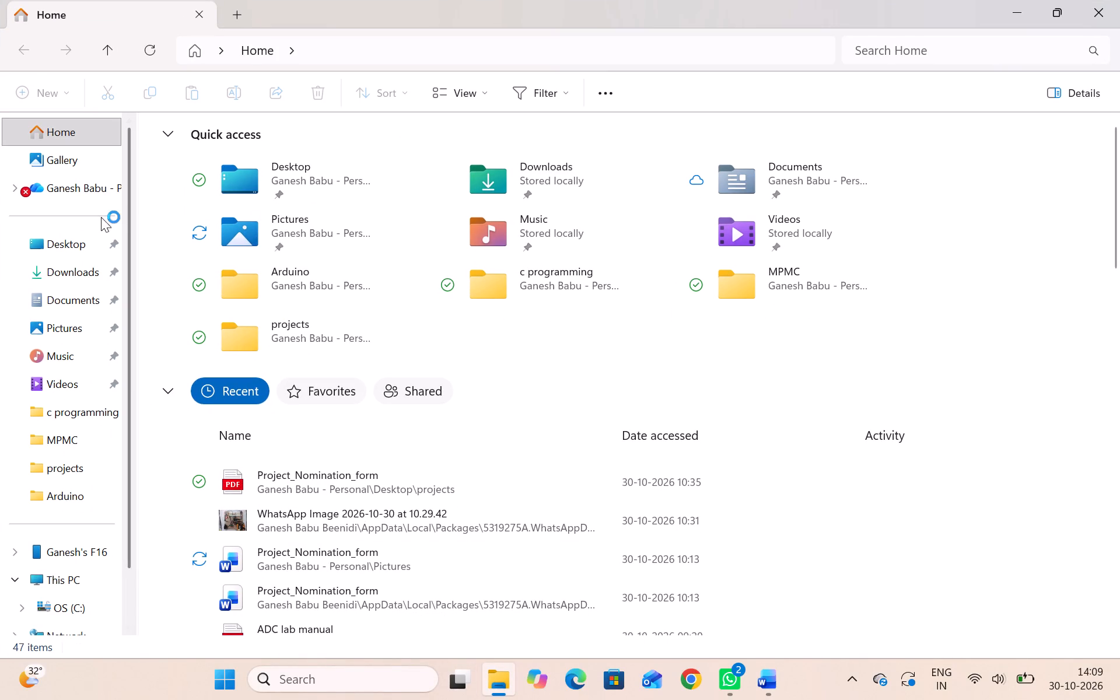
Look through the Desktop, projects and Documents folders and the recent files in File Explorer for the project nomination form.
left_click(93, 231)
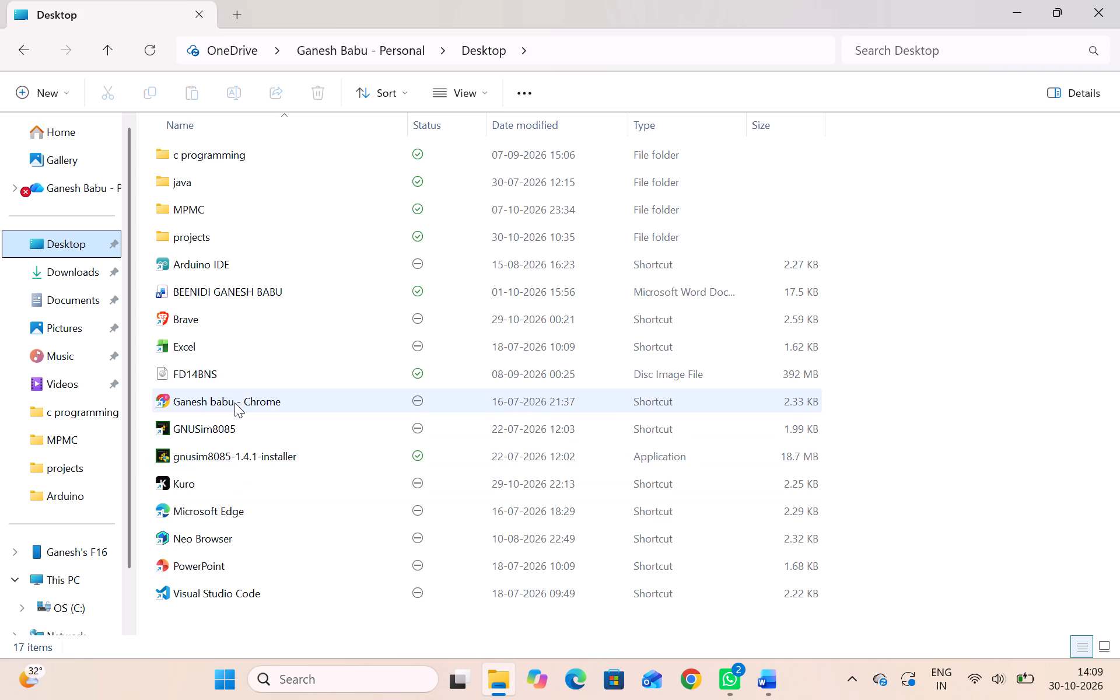
left_click(86, 480)
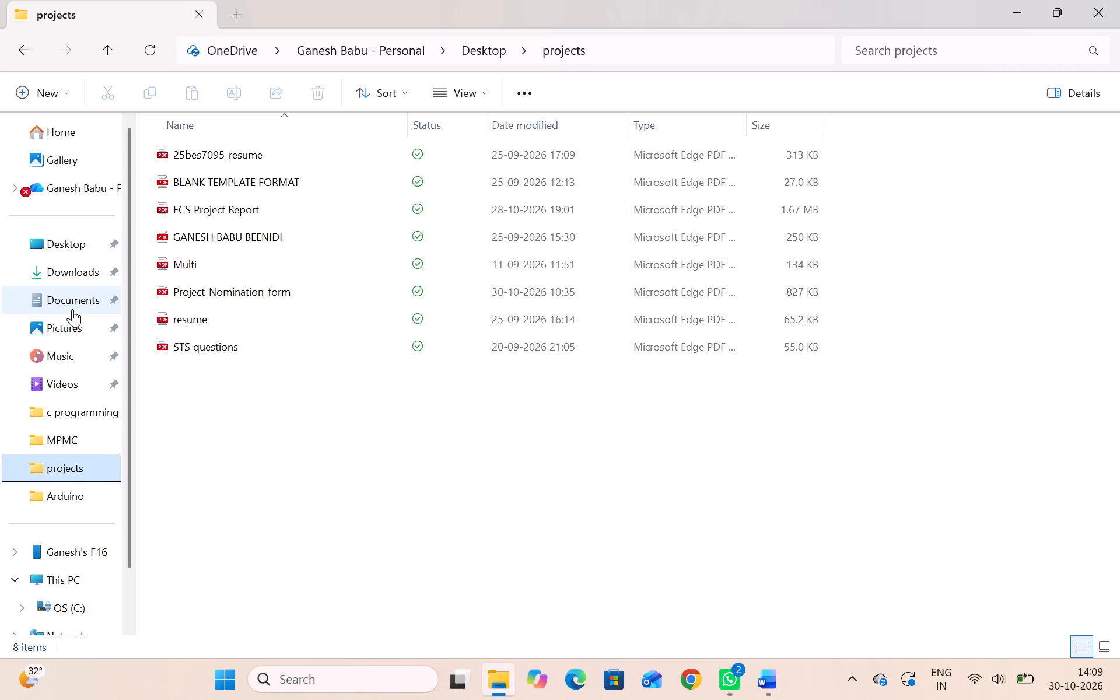
left_click(92, 273)
left_click(94, 292)
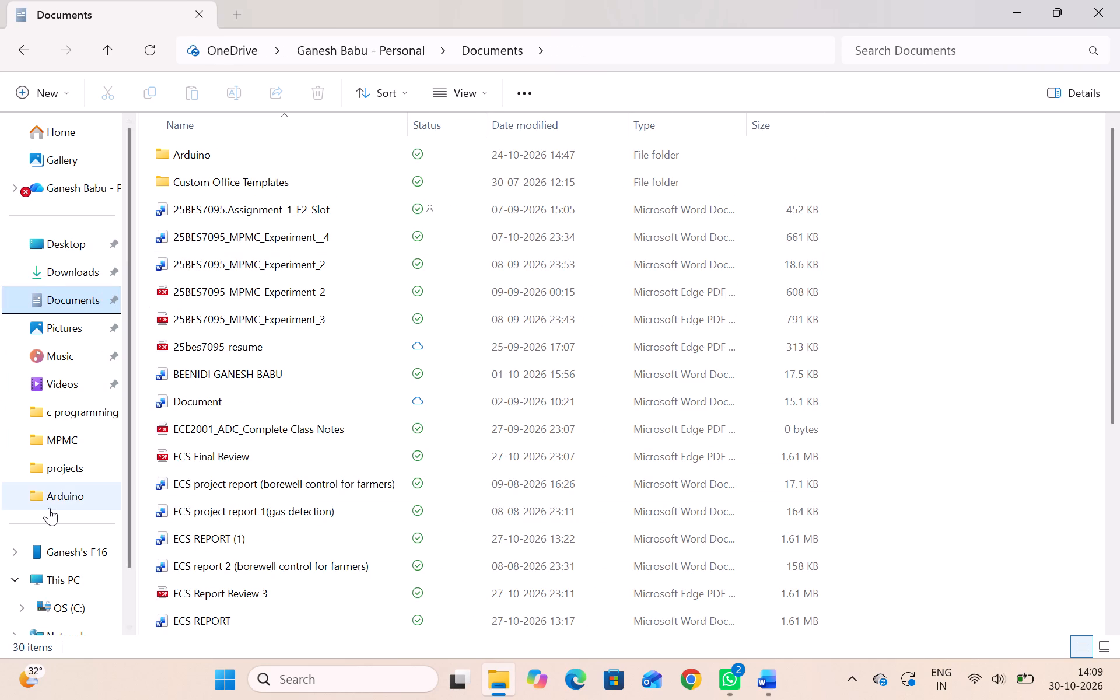
scroll(49, 508, "down", 2)
scroll(49, 508, "up", 4)
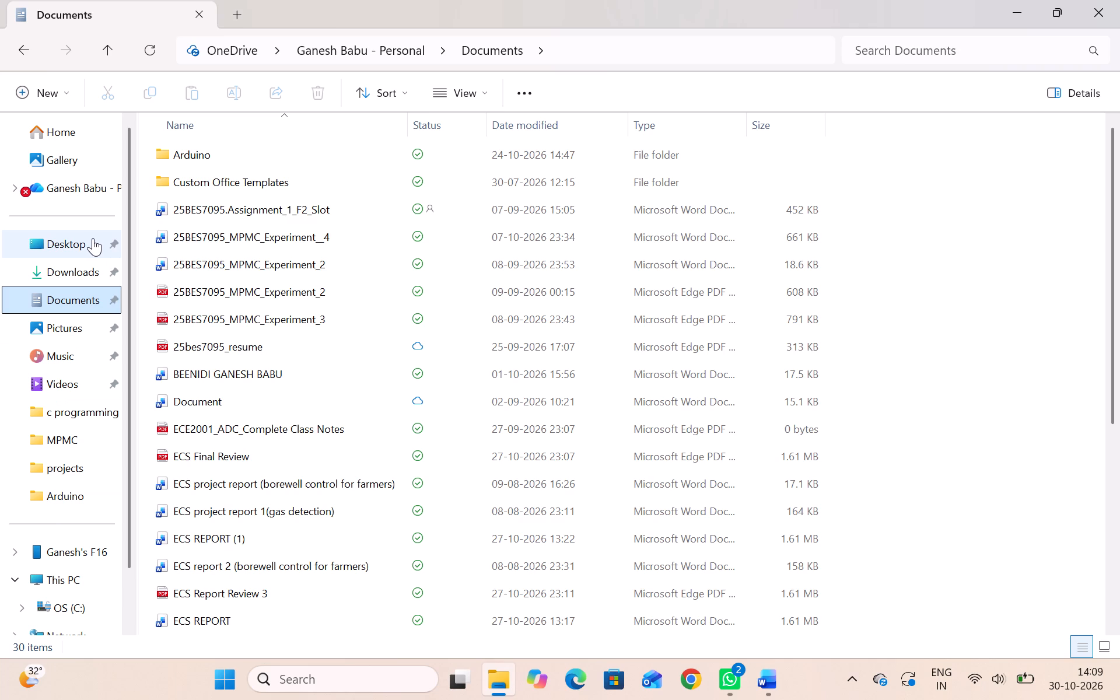
left_click(93, 238)
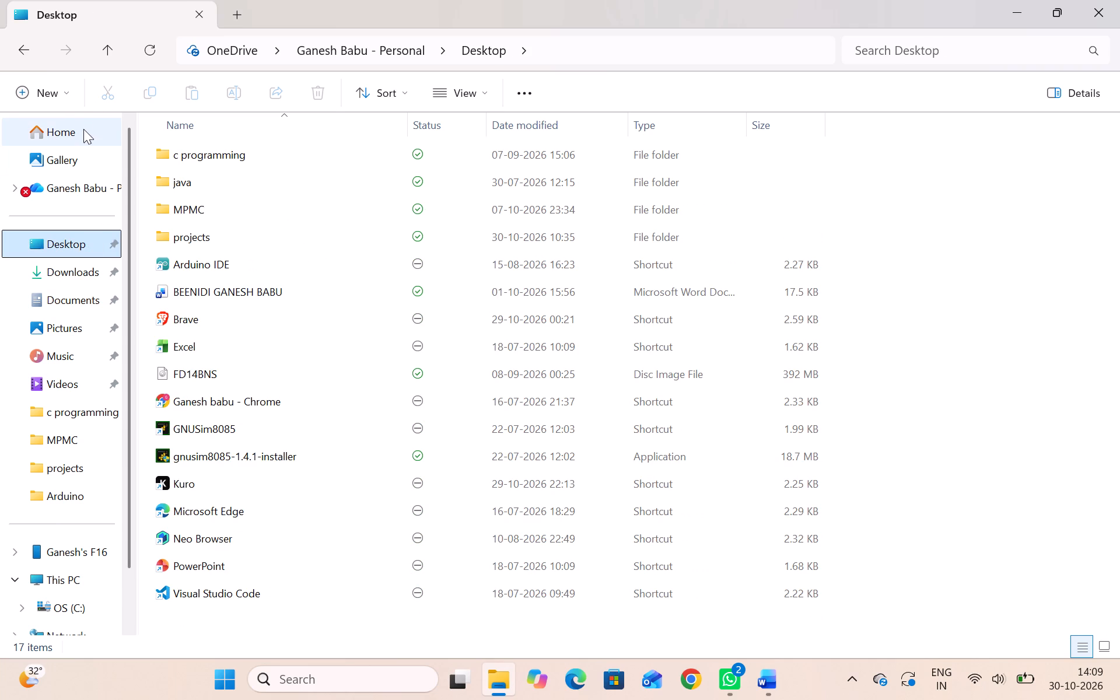
left_click(85, 124)
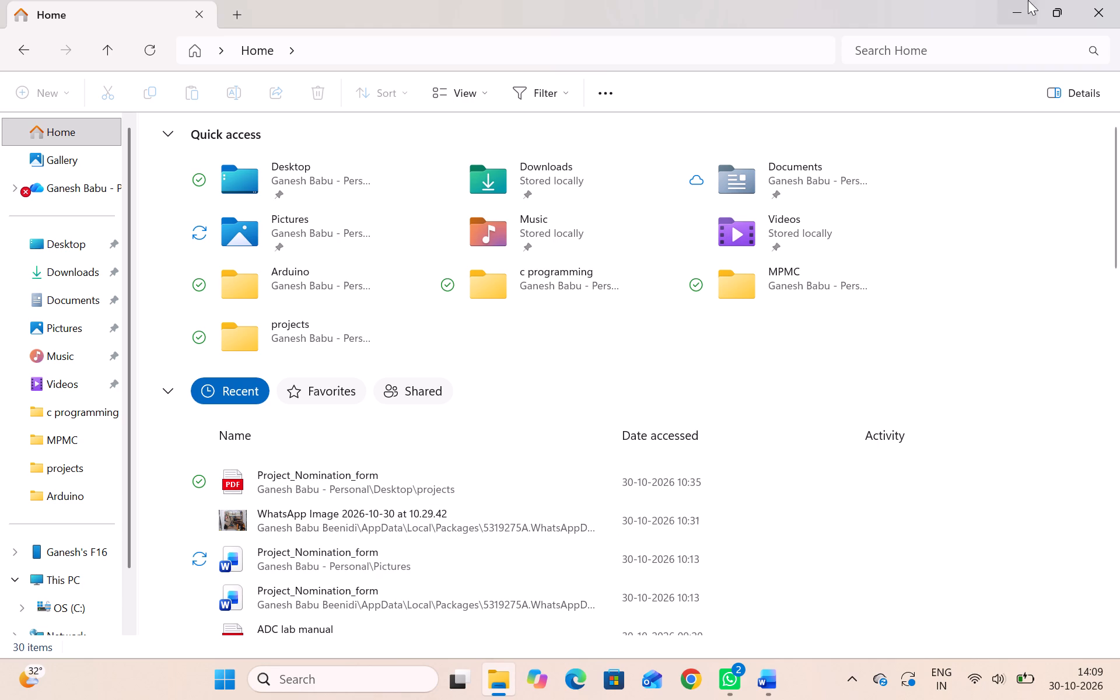
left_click(1012, 1)
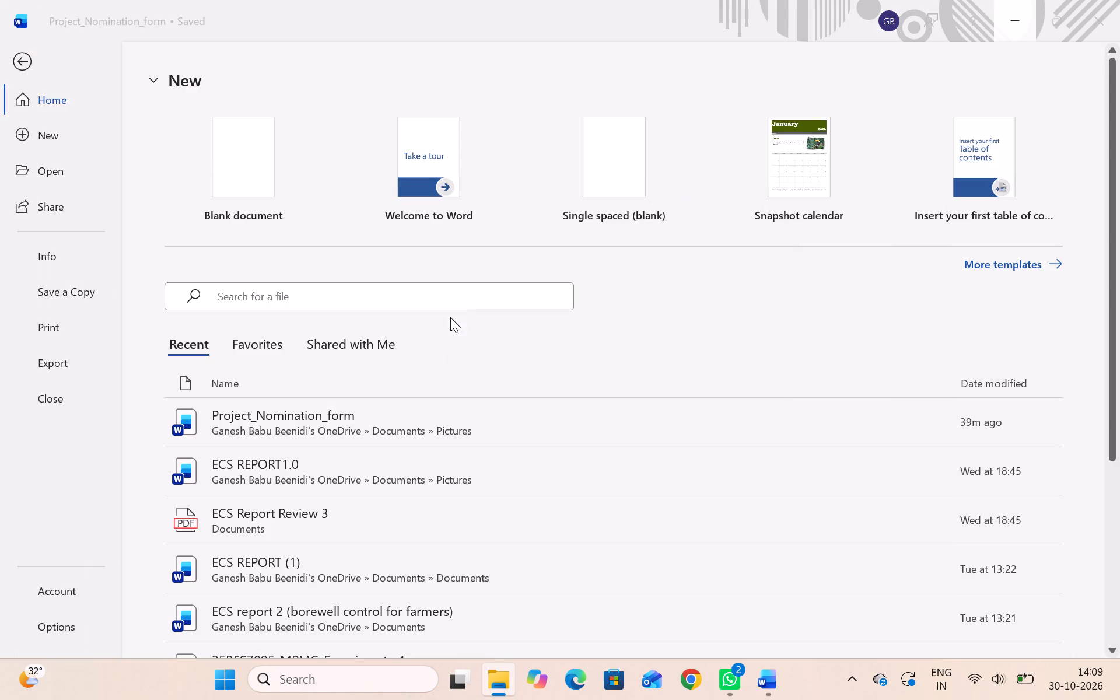
Return to Word, reopen Project_Nomination_form from the recent documents and save it.
triple_click(362, 424)
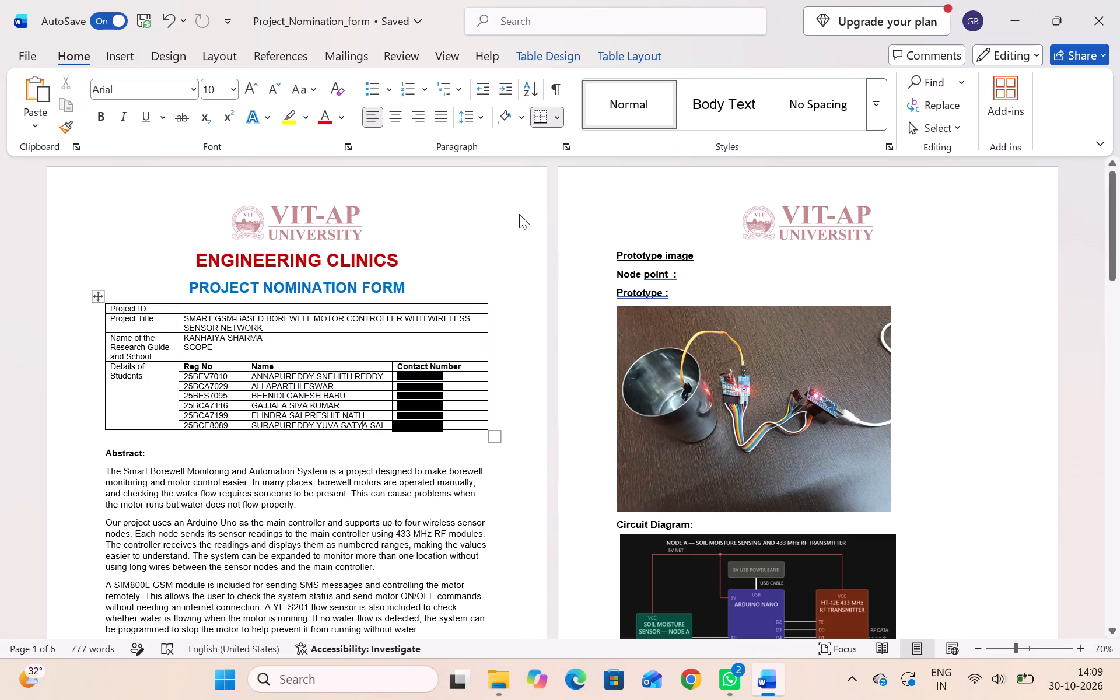
key("ctrl+s")
key("ctrl+s")
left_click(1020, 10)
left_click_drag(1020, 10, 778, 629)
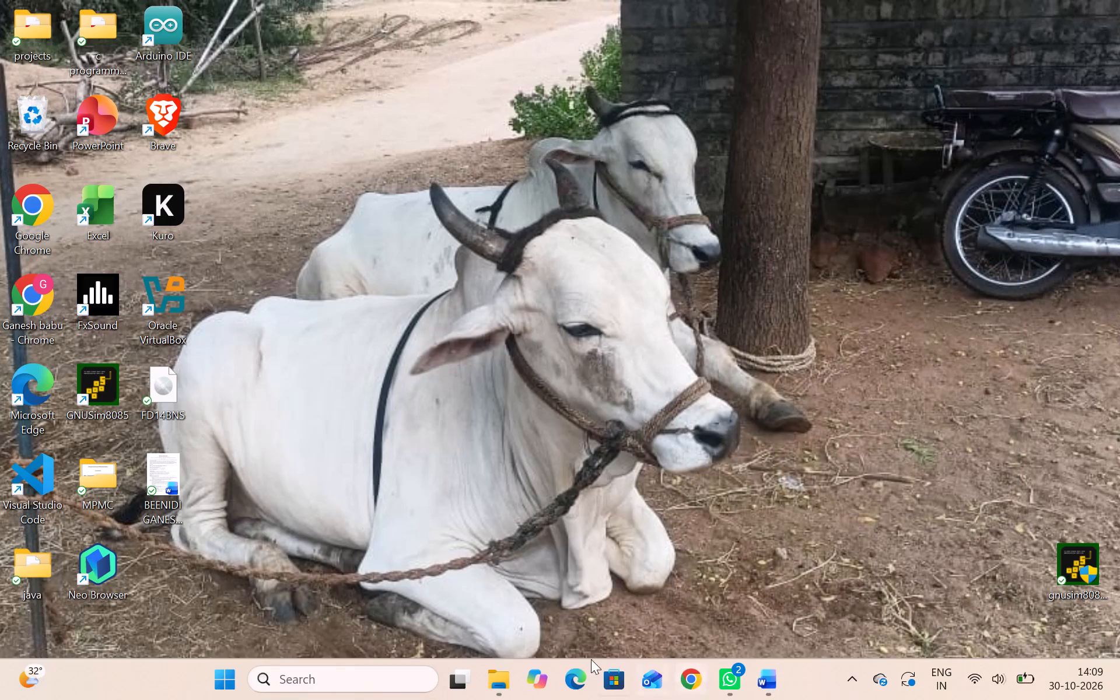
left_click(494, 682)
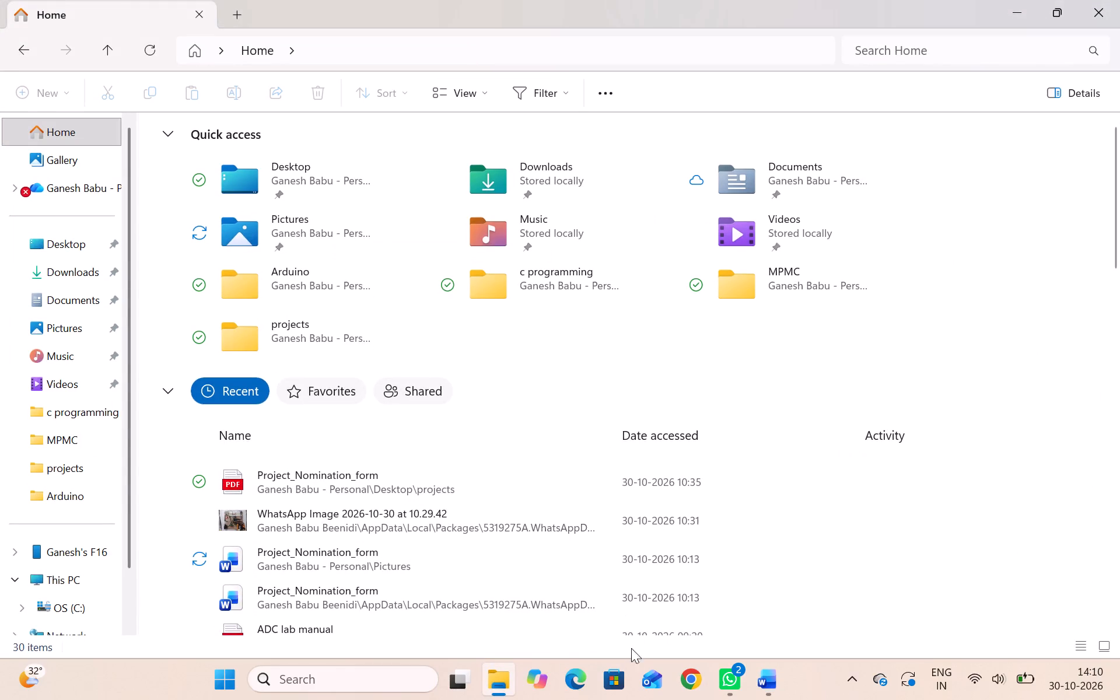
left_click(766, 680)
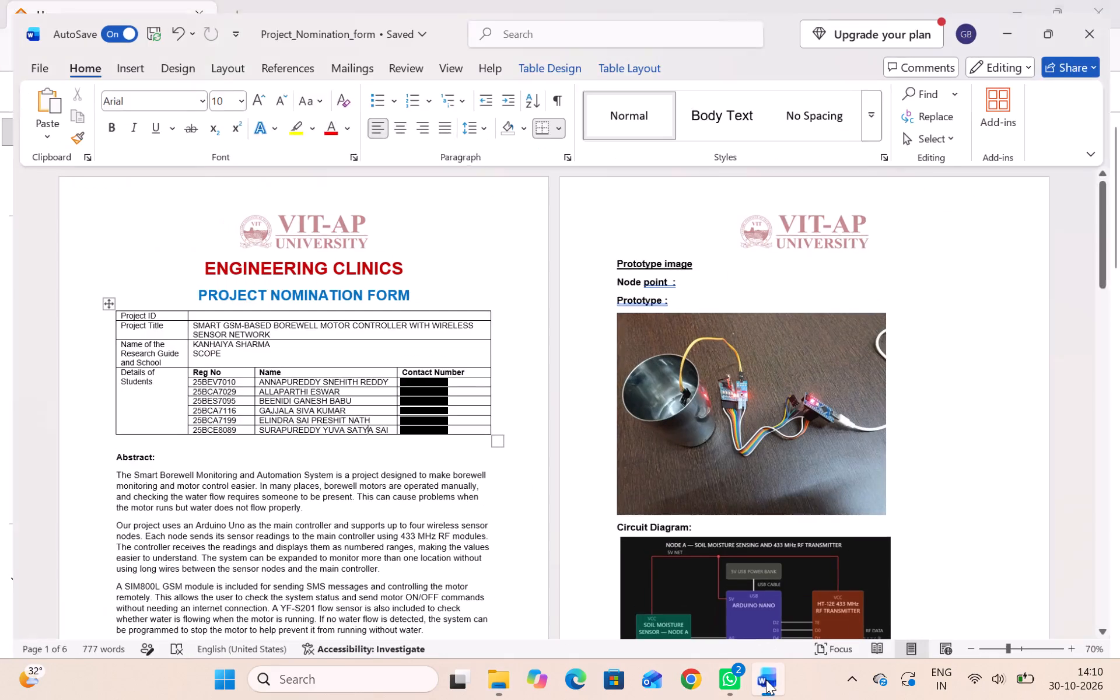
Review the PDF/XPS and file type export options, and investigate the document's accessibility.
left_click(32, 62)
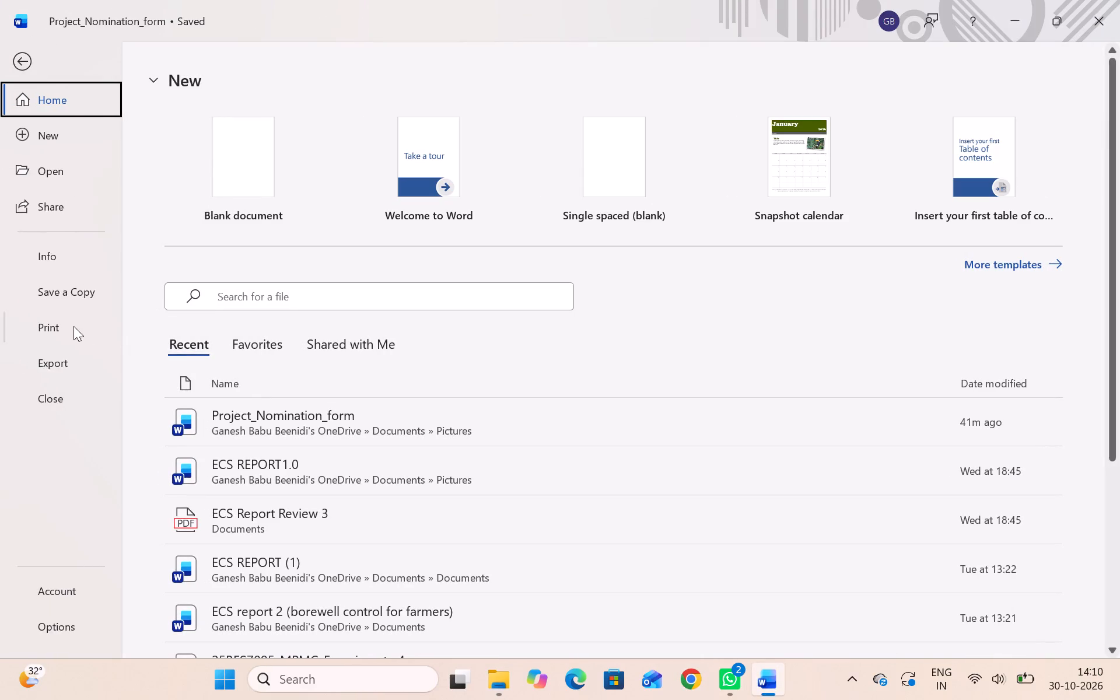
left_click(78, 362)
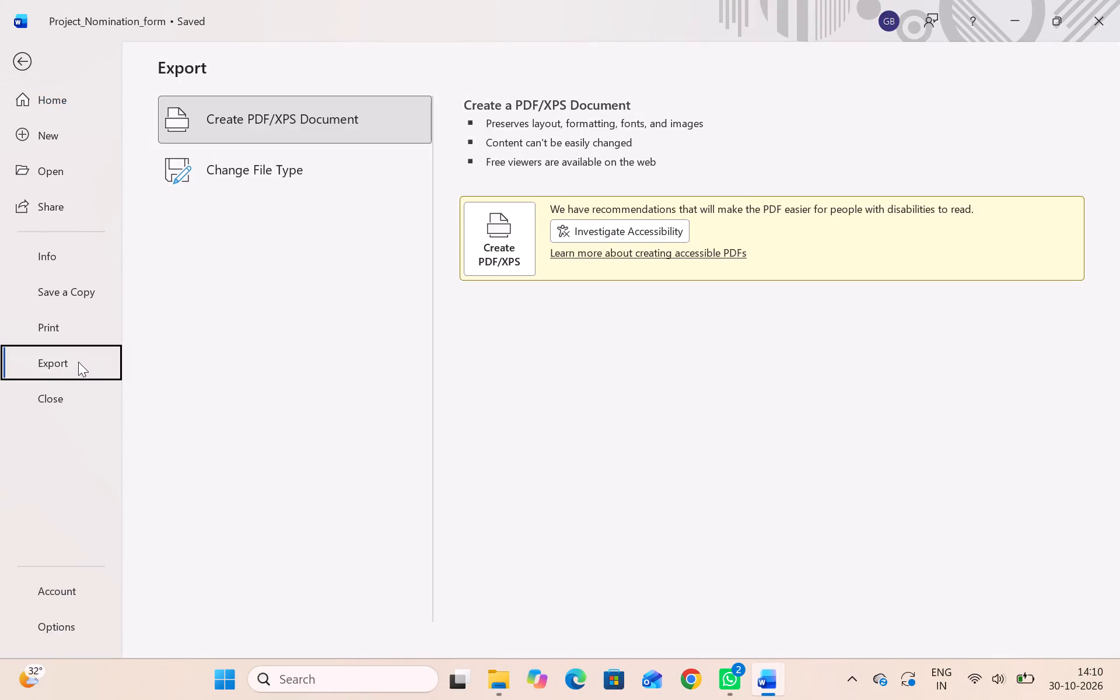
left_click(344, 166)
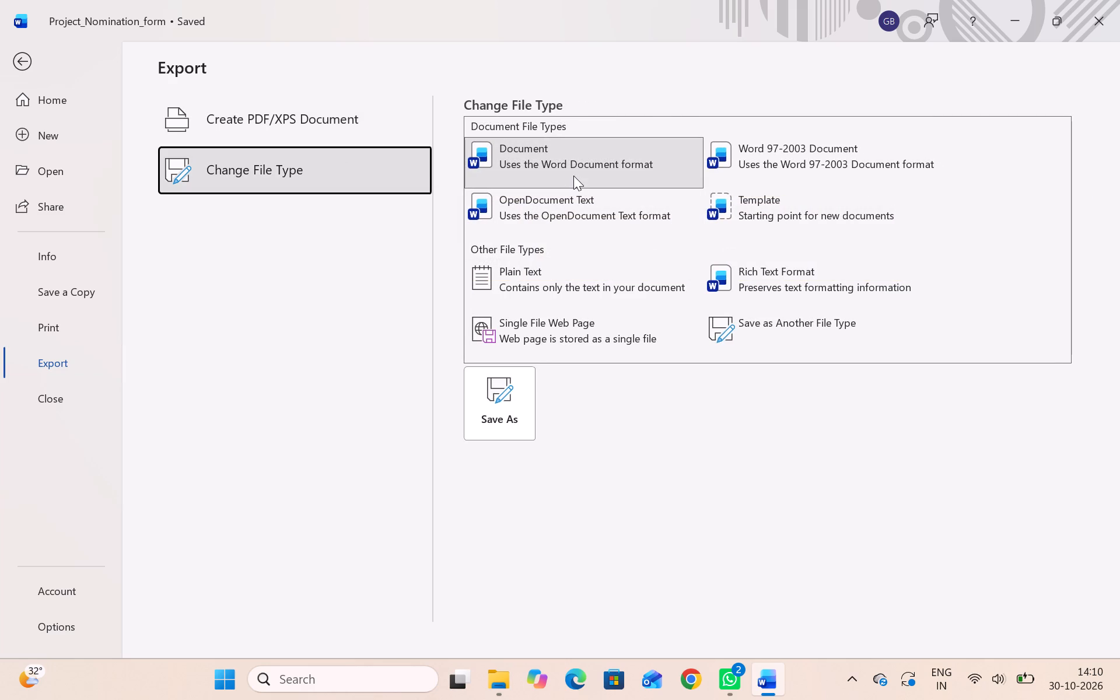
left_click(324, 131)
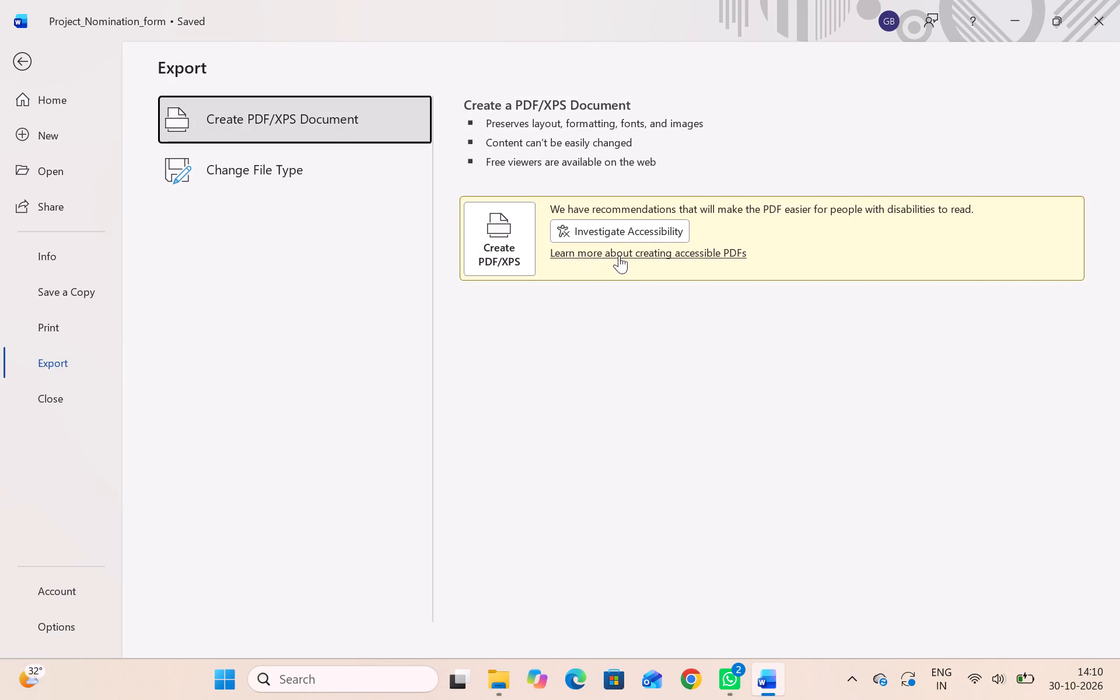
left_click(637, 221)
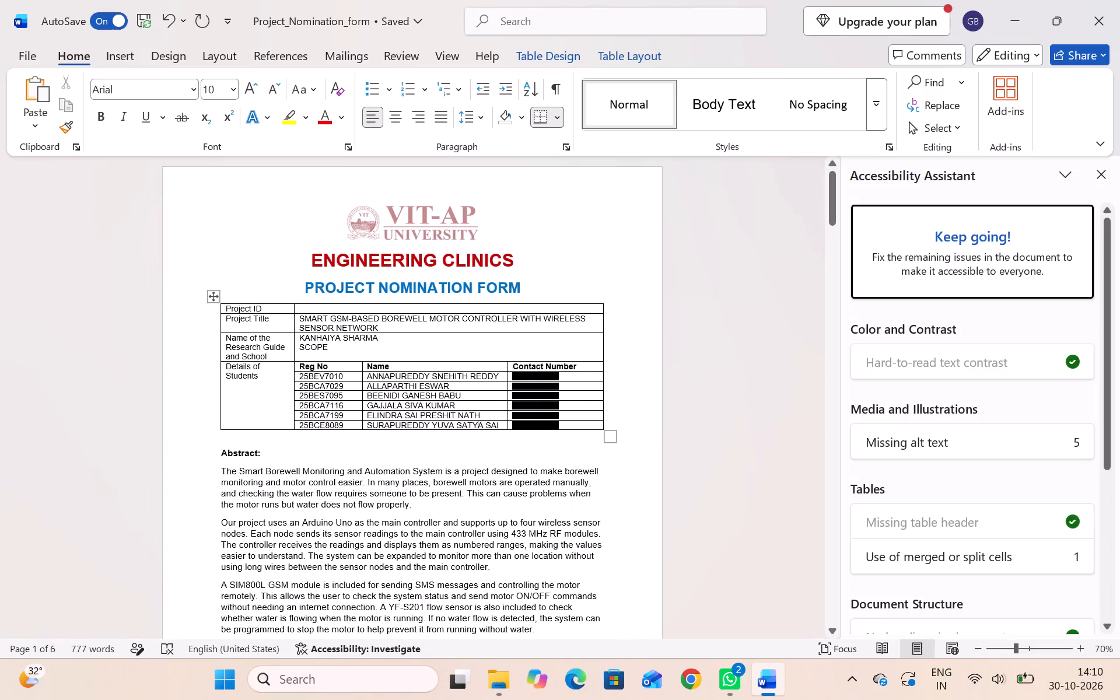
Examine the document's pages from the first page to the additional features table, including the circuit diagrams.
scroll(598, 395, "down", 14)
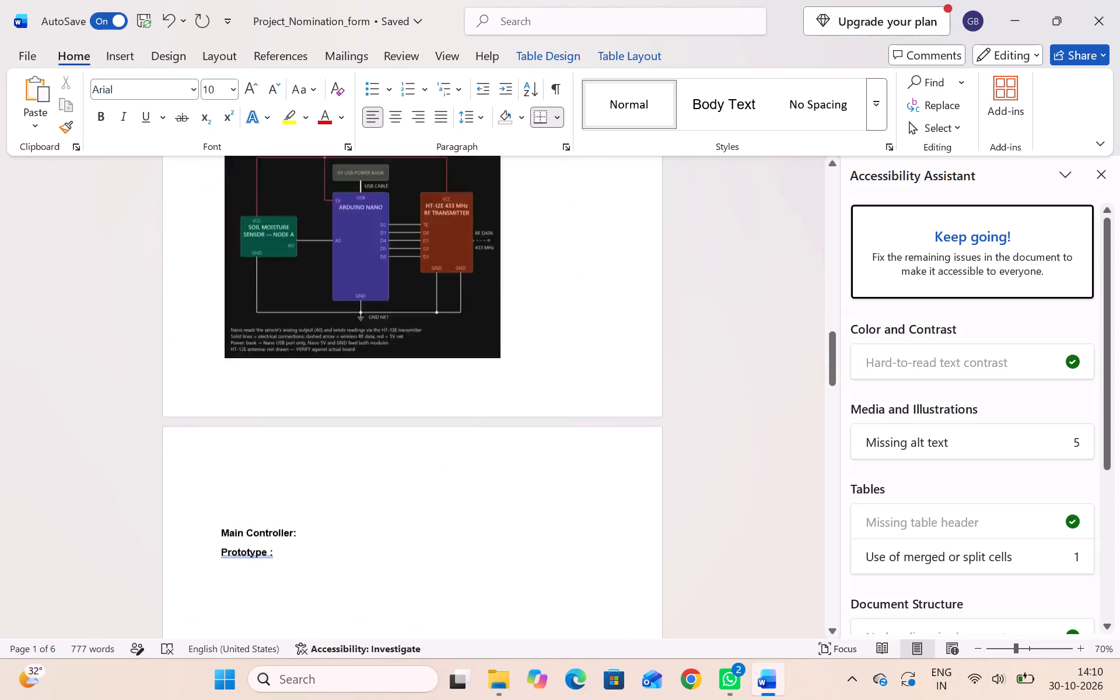
scroll(598, 395, "down", 13)
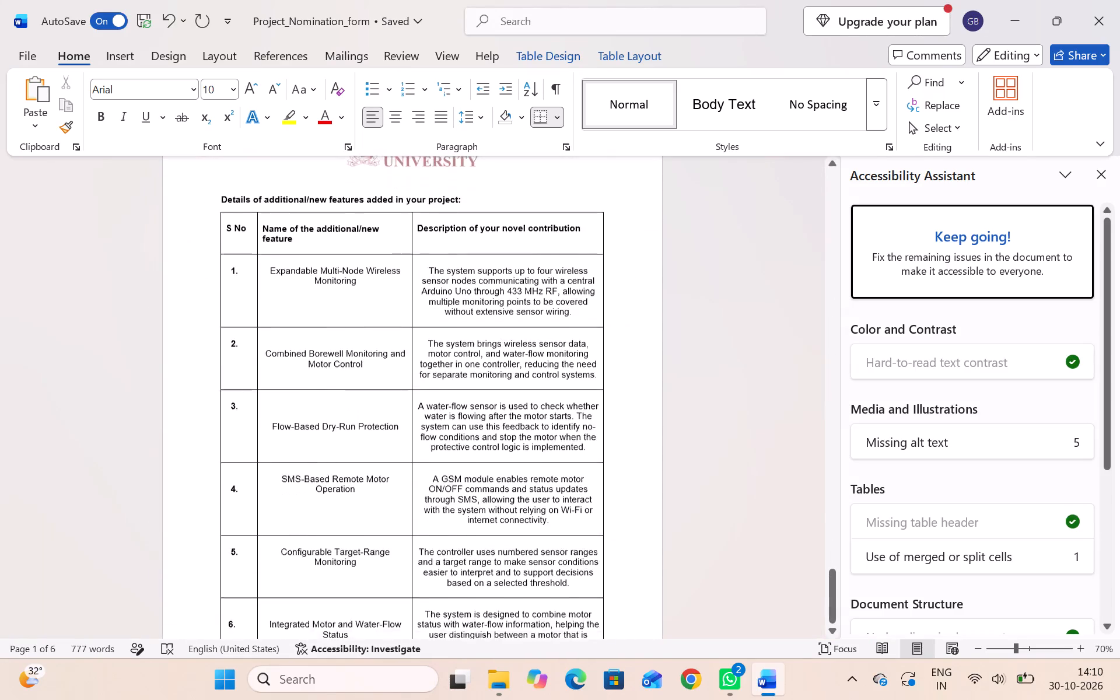
scroll(598, 395, "up", 9)
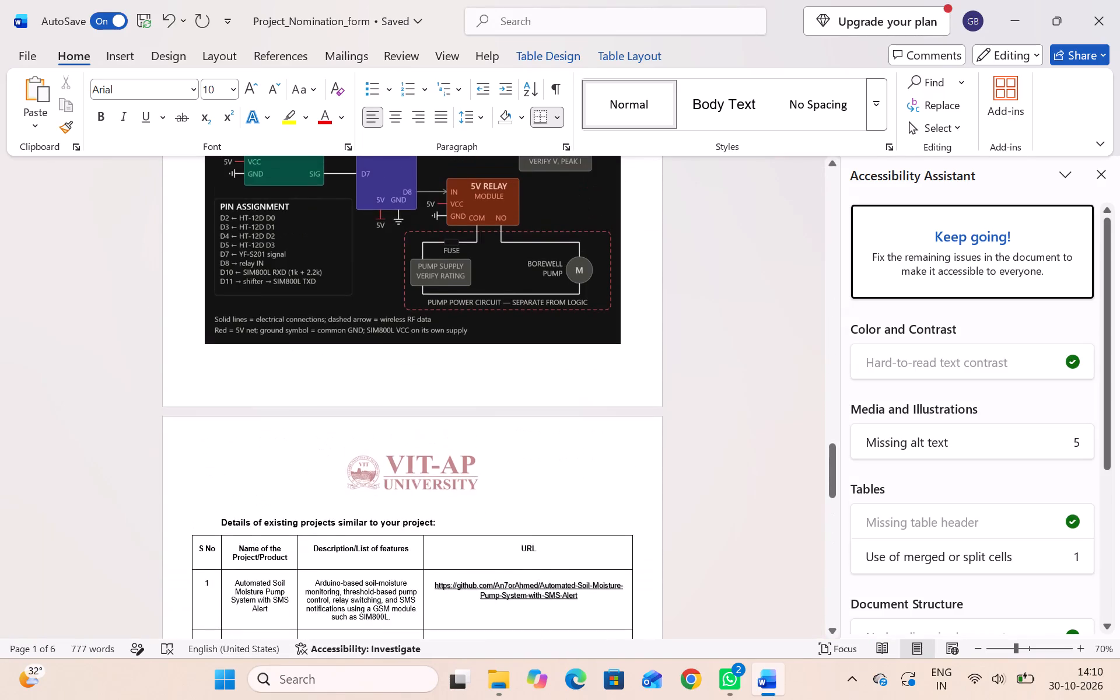
scroll(598, 395, "up", 17)
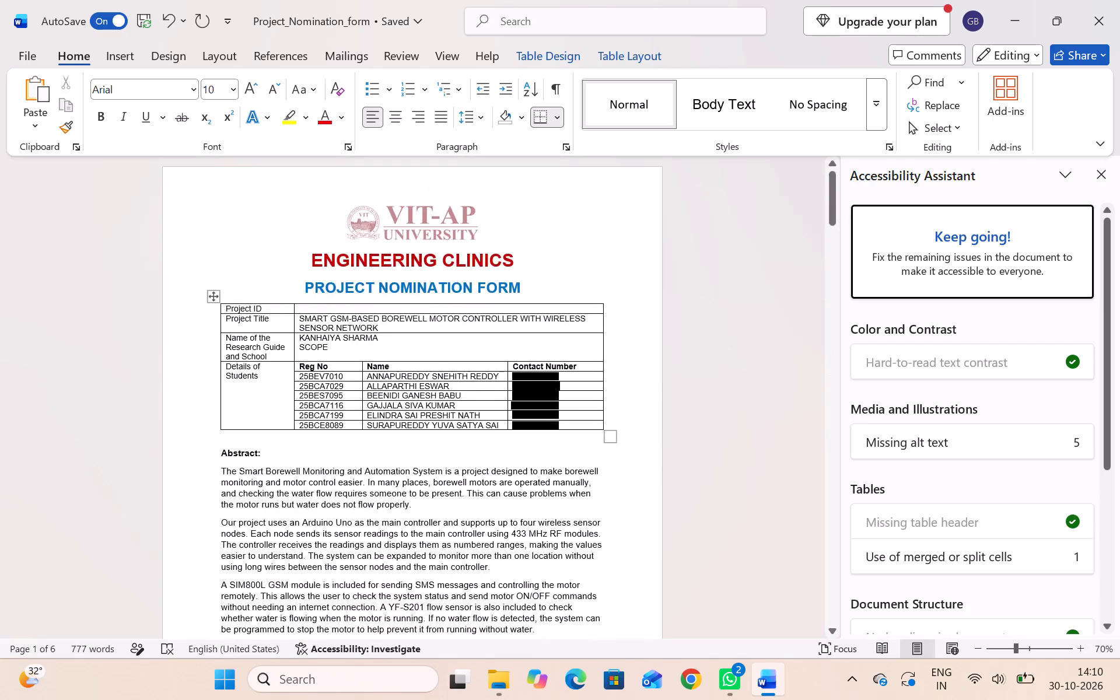
scroll(598, 395, "down", 4)
scroll(598, 395, "up", 4)
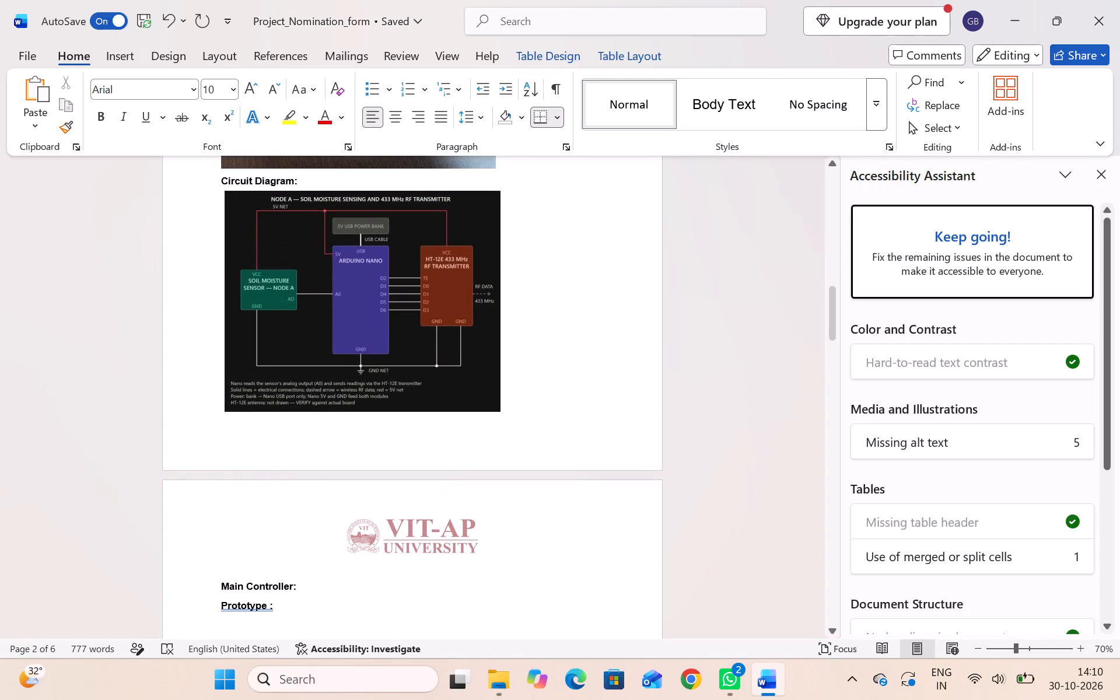
Save the project nomination form.
key("ctrl+s")
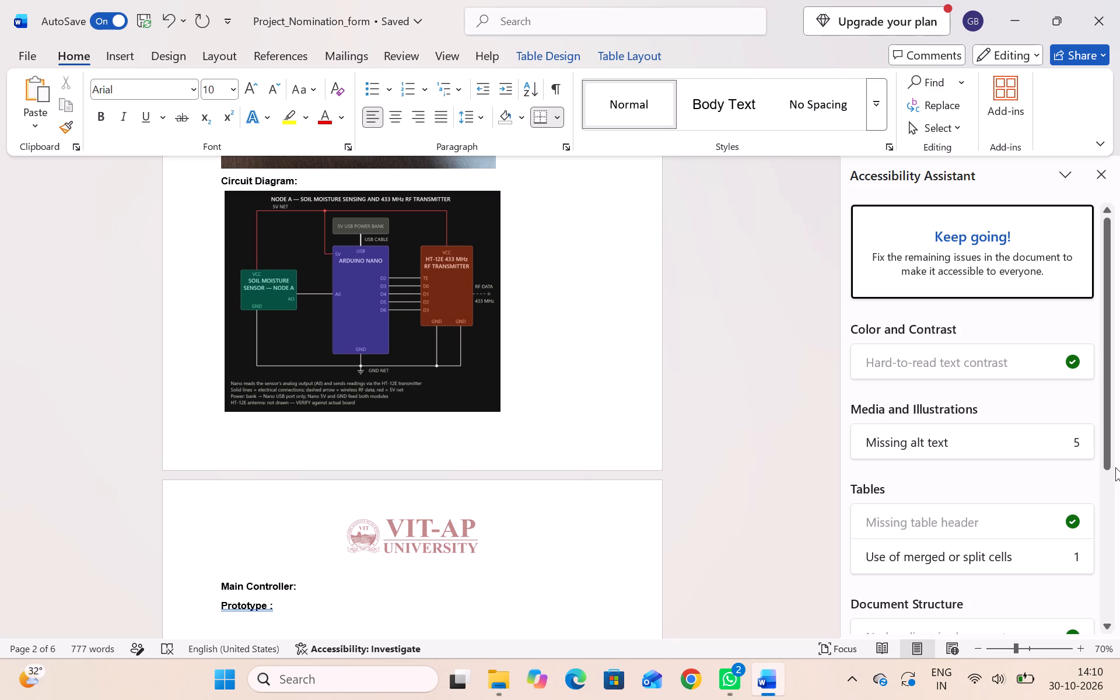
Examine the remaining Accessibility Assistant categories, including tables, document structure and document access.
scroll(1115, 467, "down", 6)
scroll(1022, 515, "down", 6)
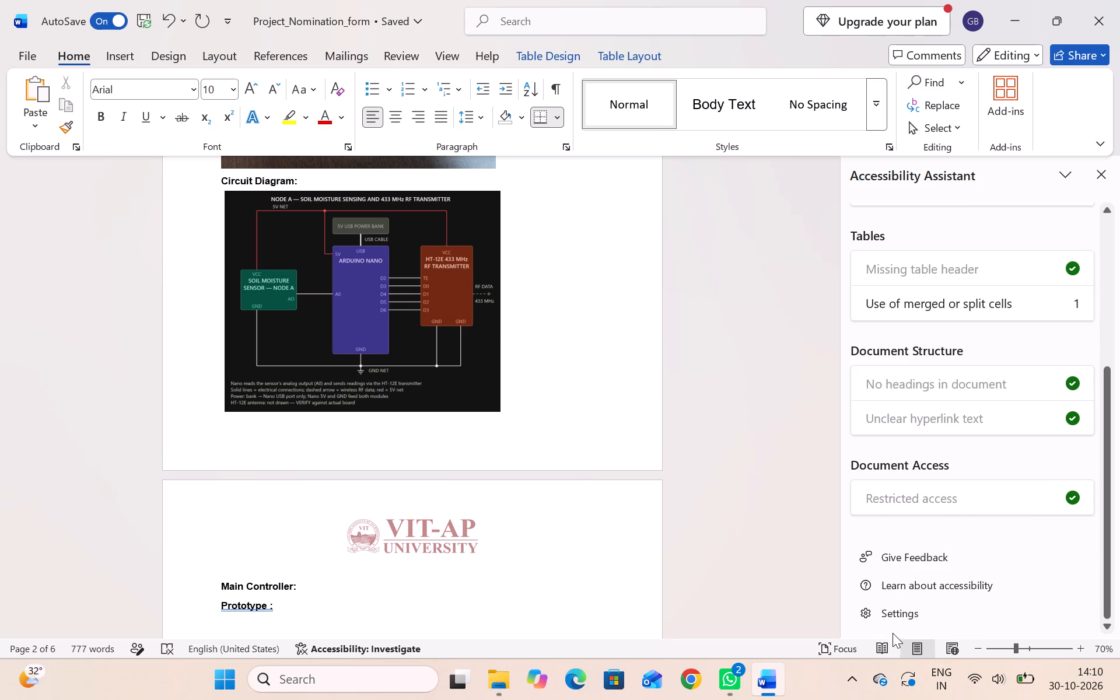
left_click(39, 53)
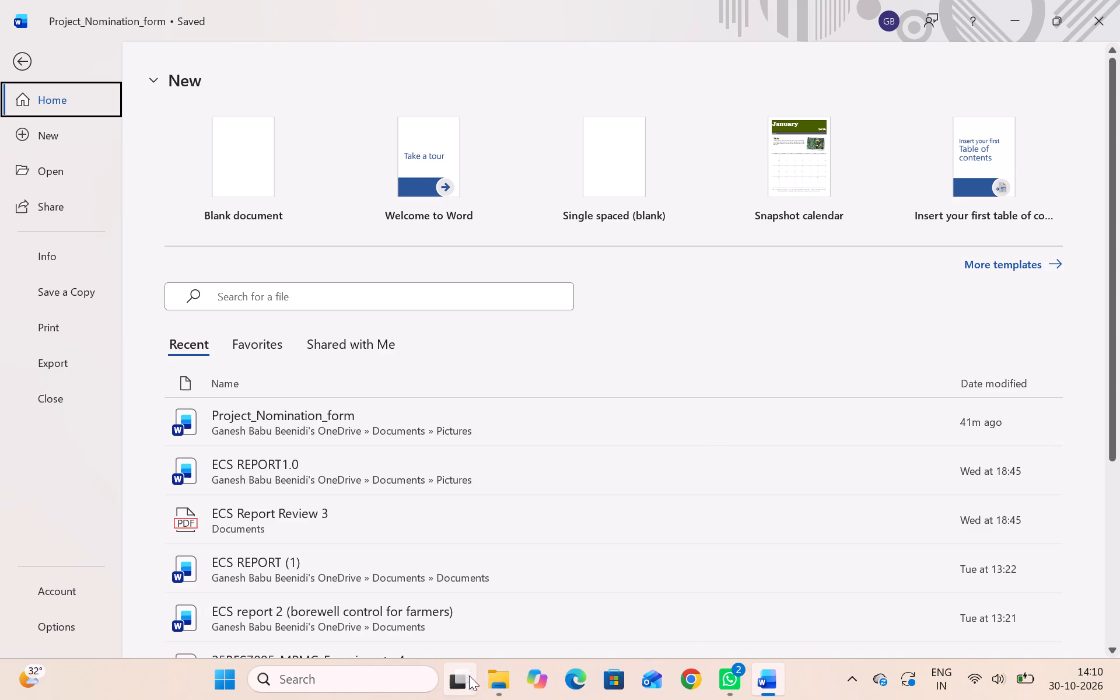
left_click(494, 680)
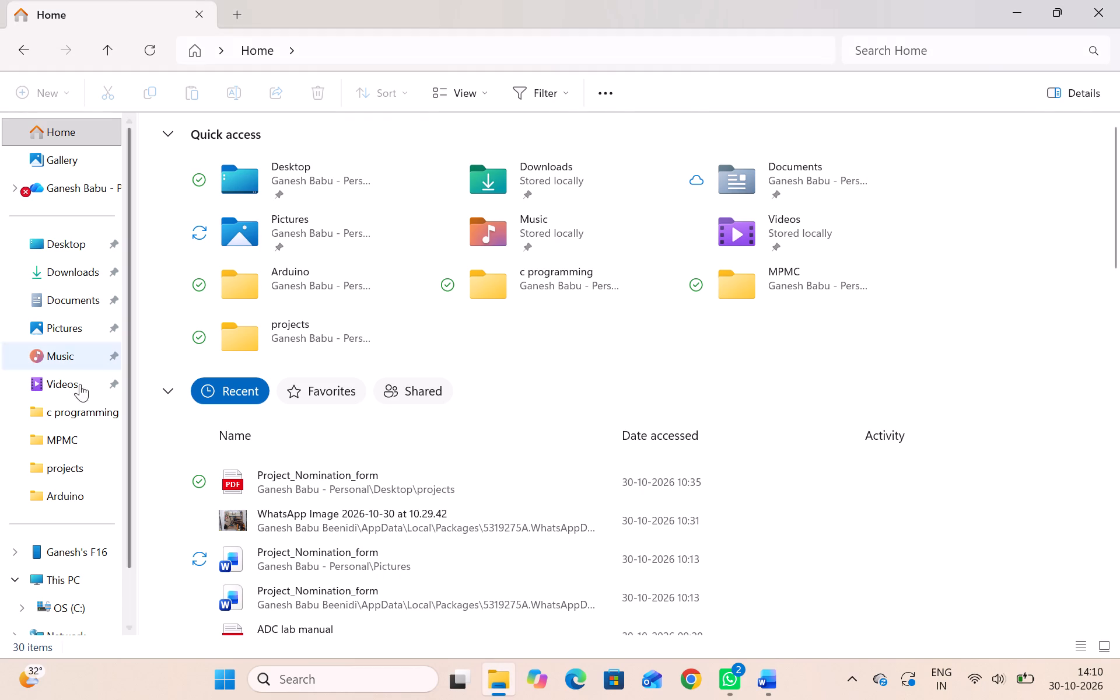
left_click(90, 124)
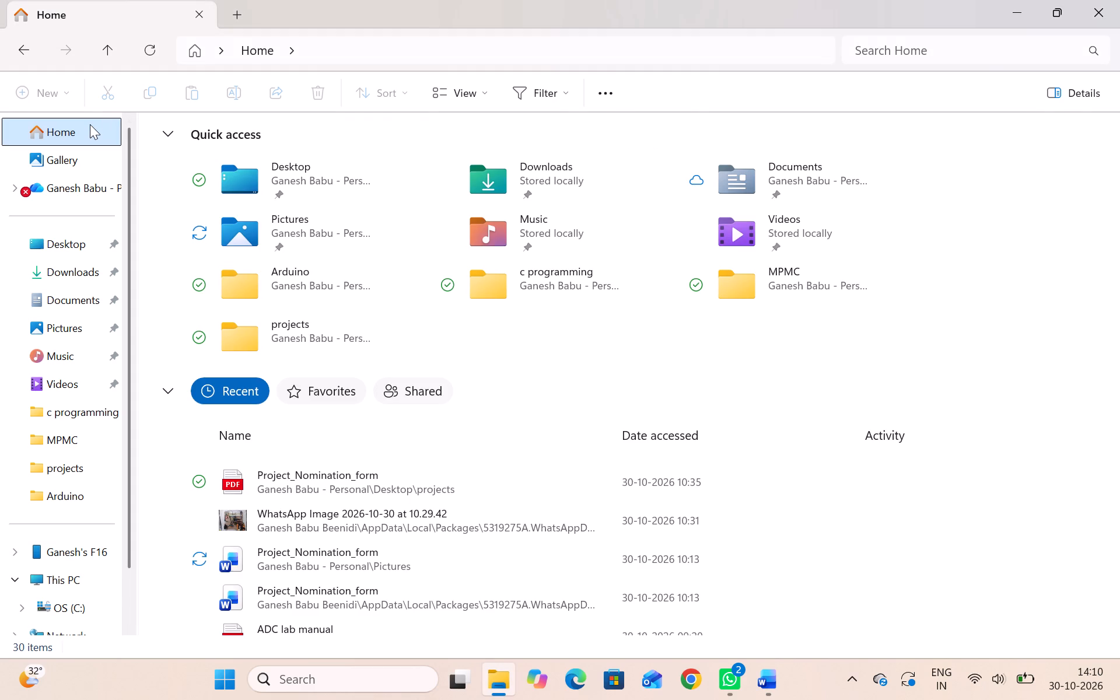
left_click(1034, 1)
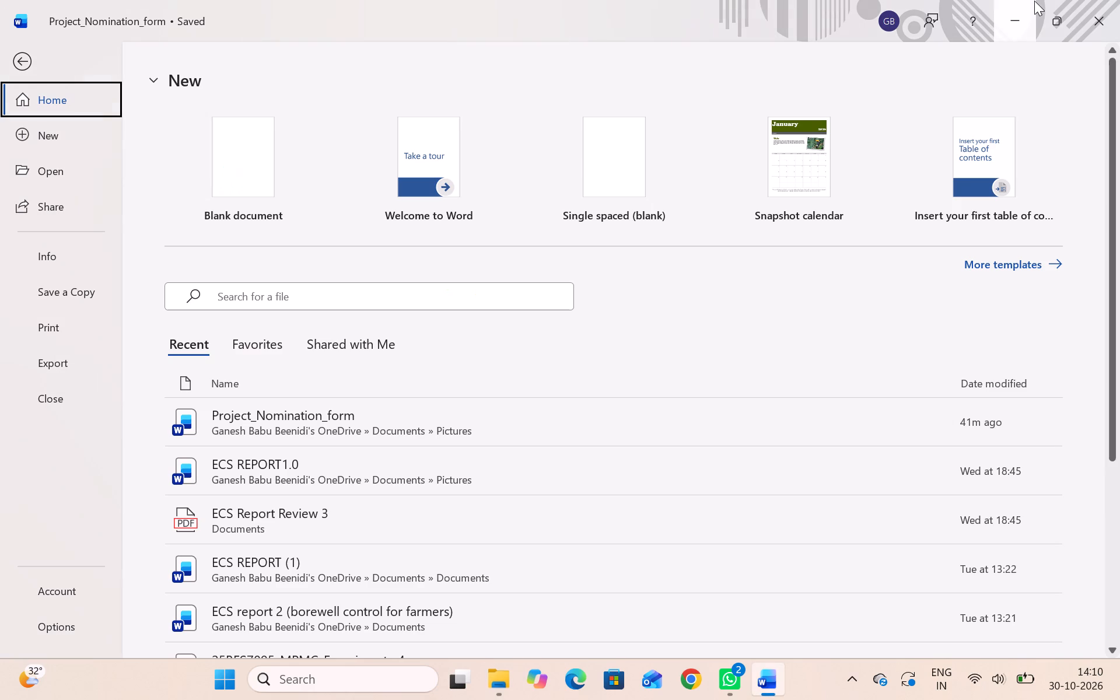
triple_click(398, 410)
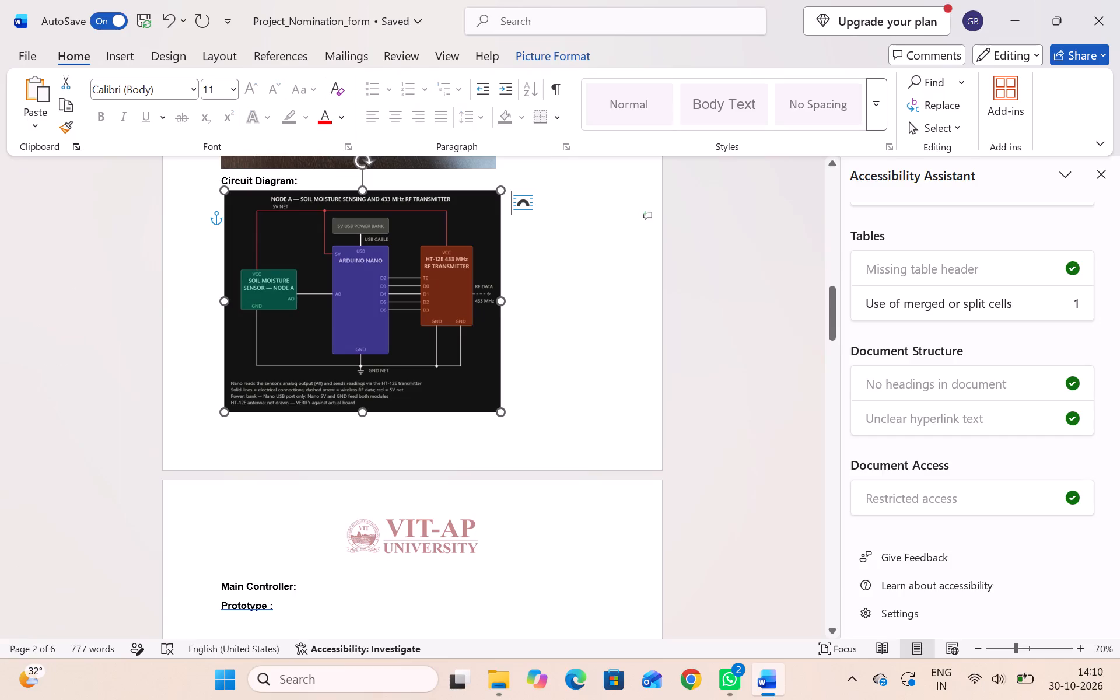
Return to the document's first page and close the Accessibility Assistant.
scroll(590, 255, "up", 18)
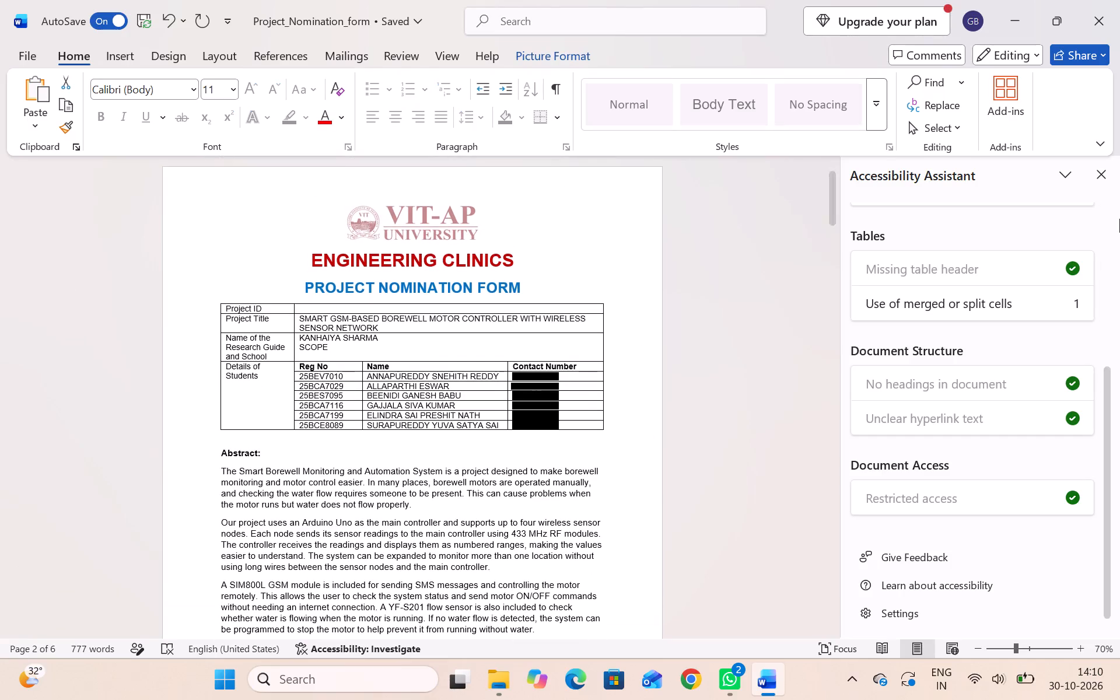
left_click(1105, 166)
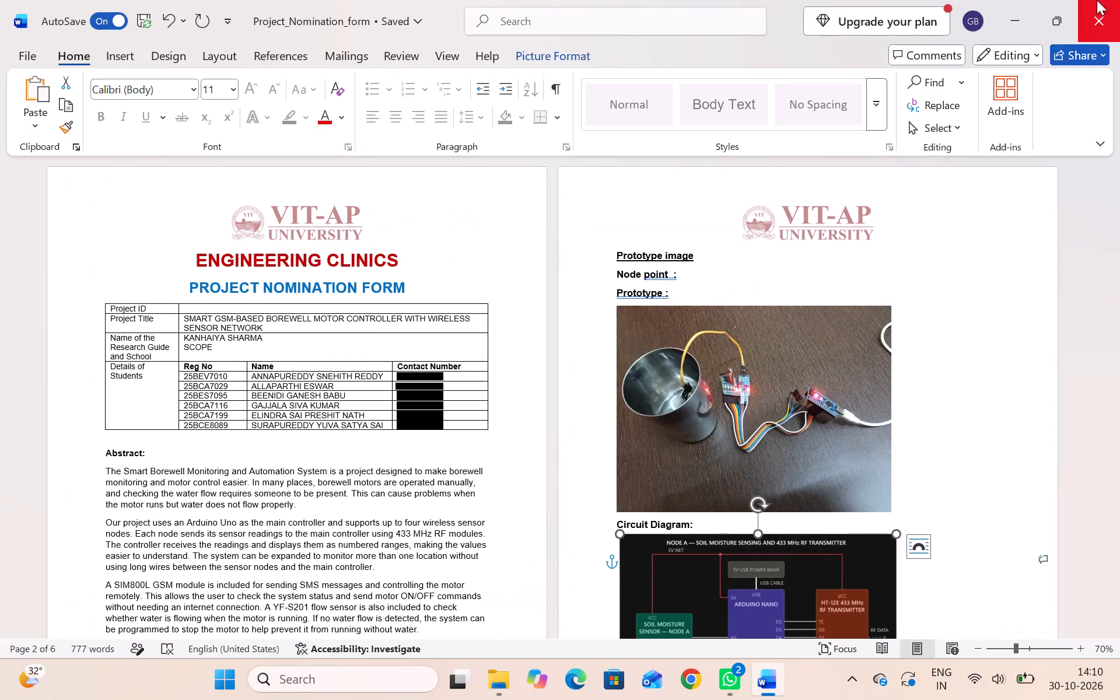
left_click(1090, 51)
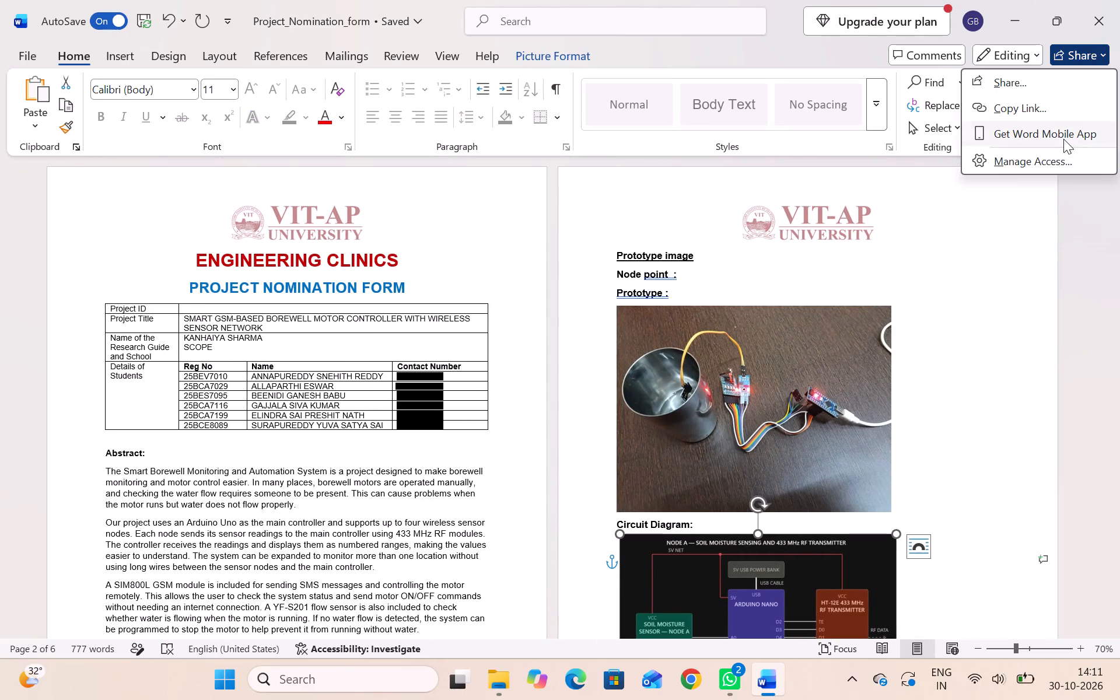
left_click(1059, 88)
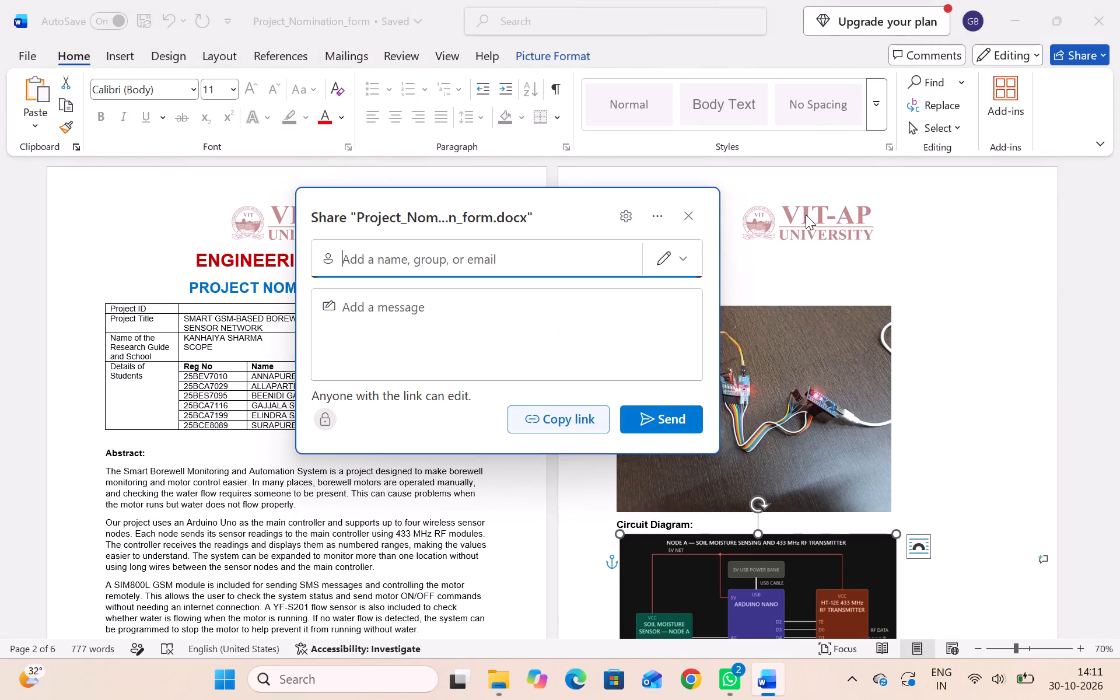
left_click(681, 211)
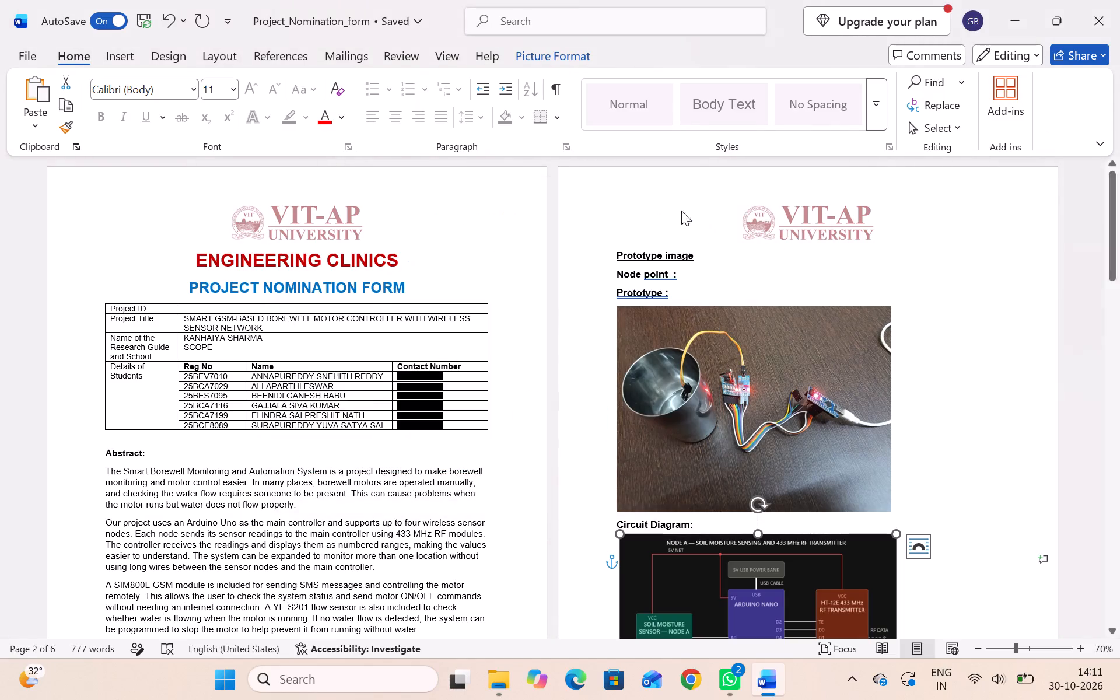
Save a copy of the form as a Word document named Project_Nomination_form1 in the OneDrive Documents folder.
left_click(27, 54)
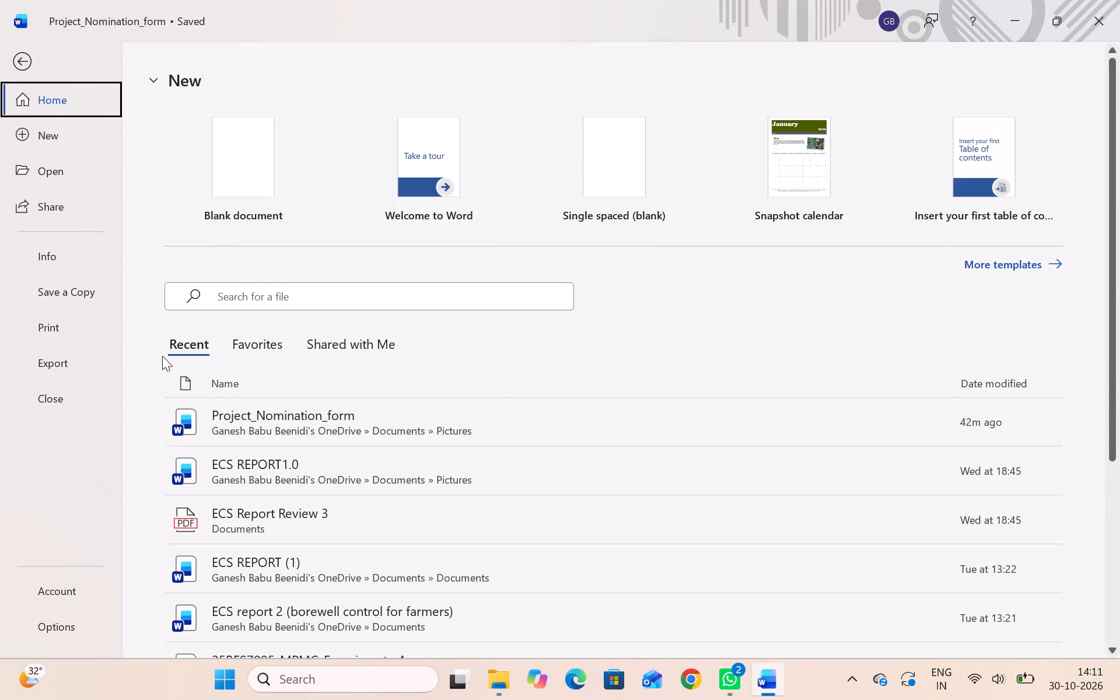
left_click(60, 365)
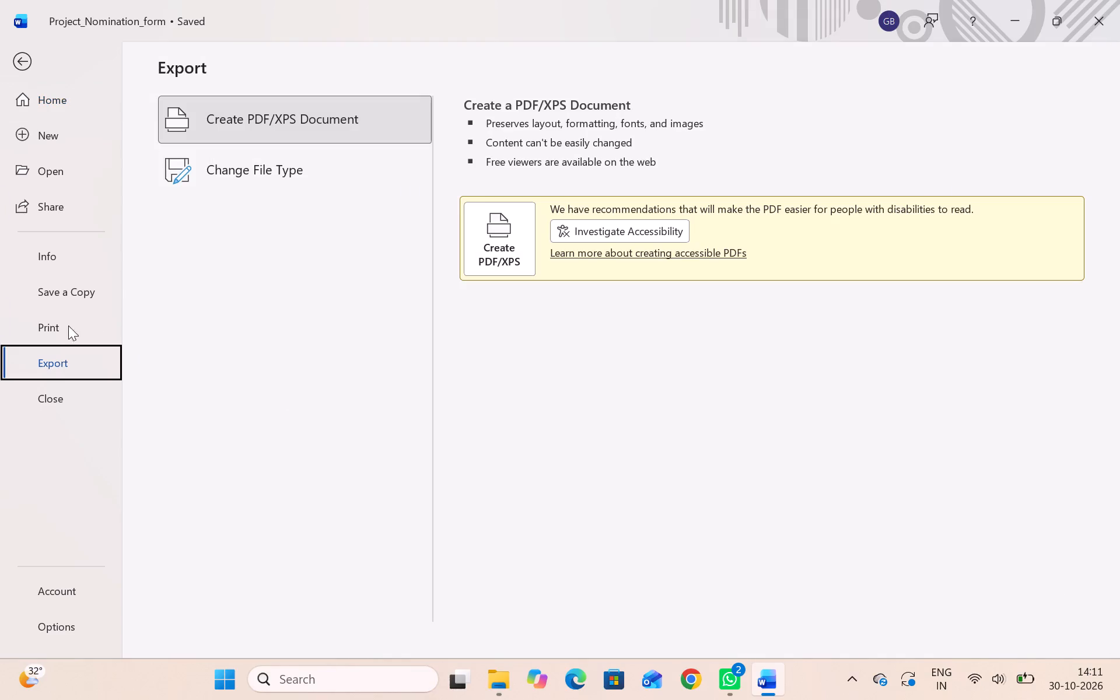
left_click(82, 293)
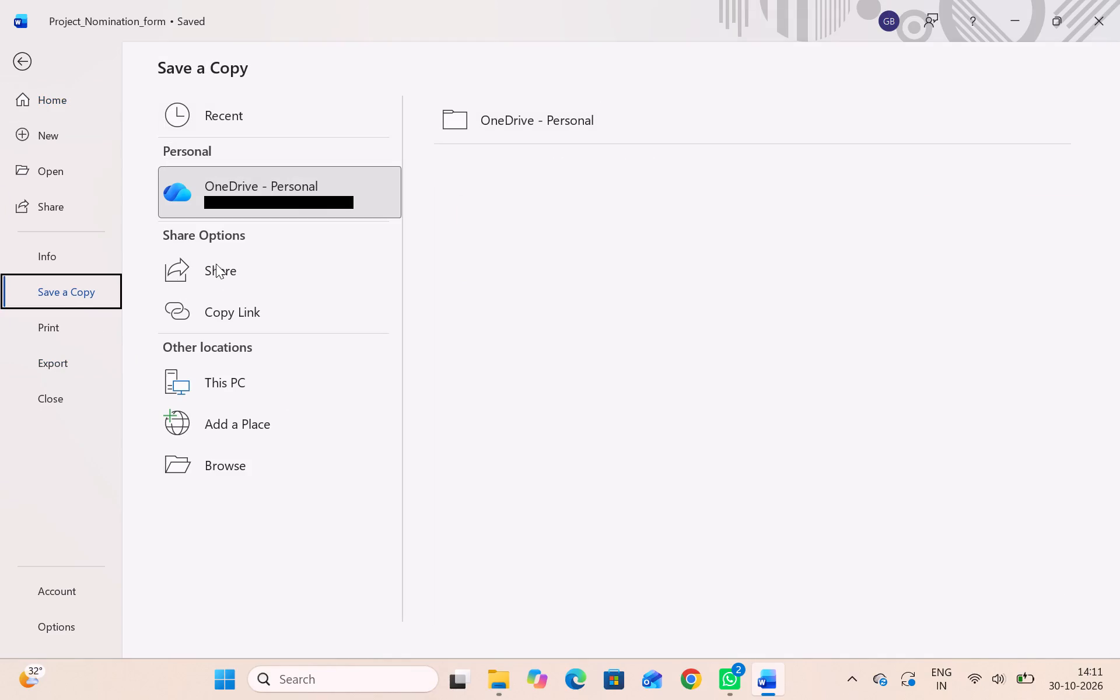
double_click(249, 373)
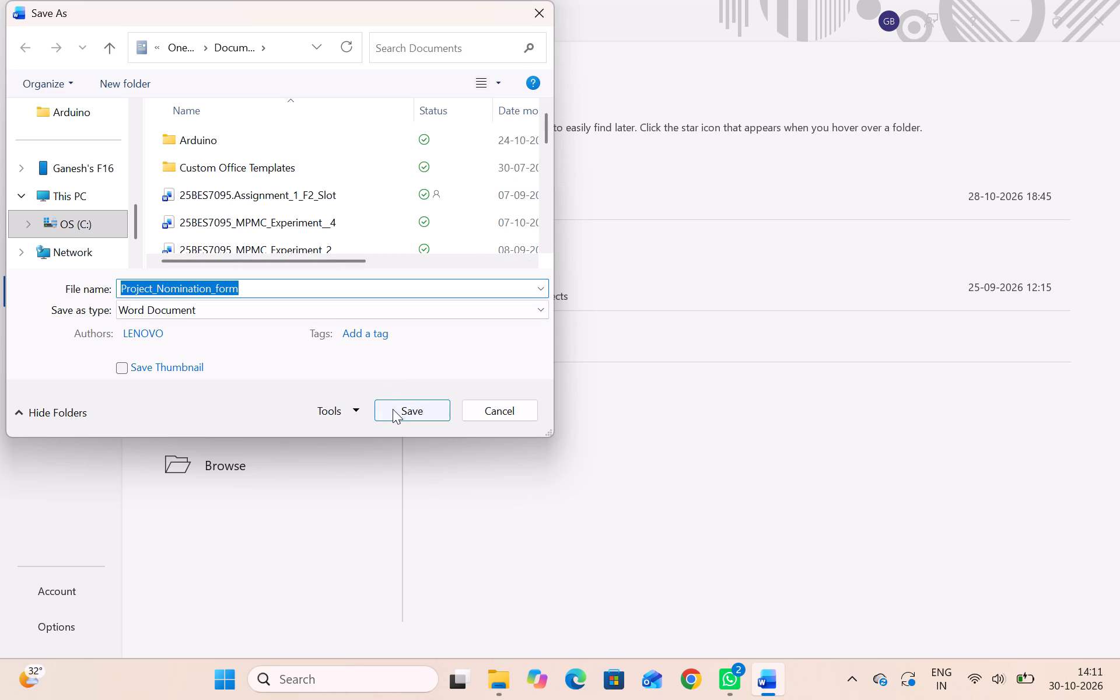
left_click(264, 281)
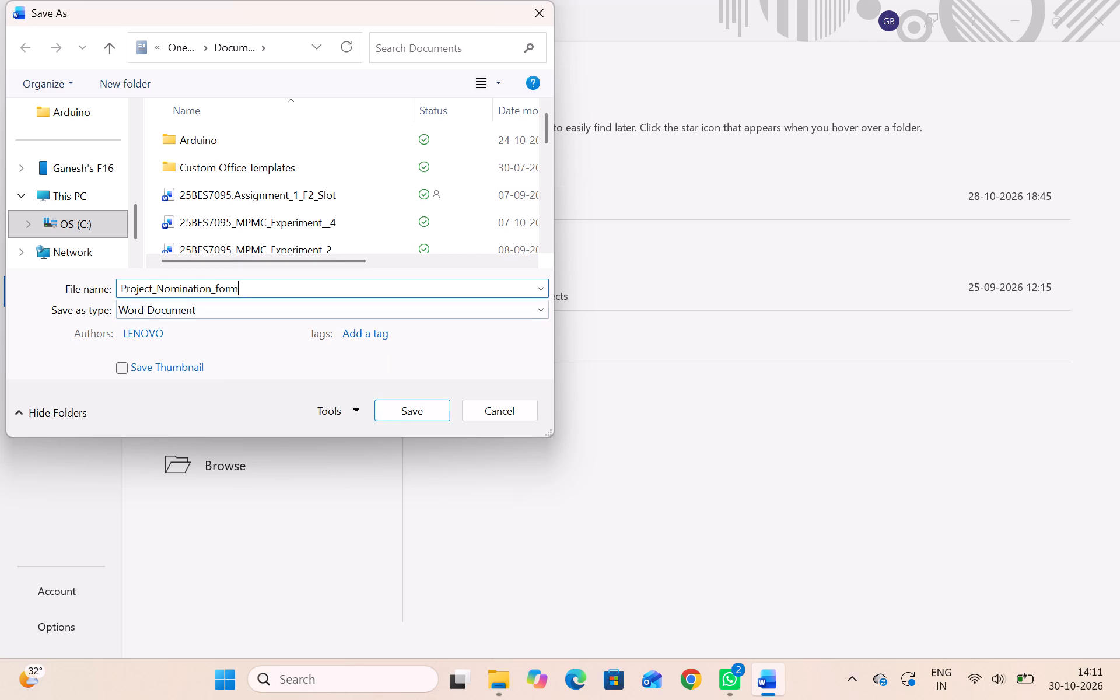
key("1")
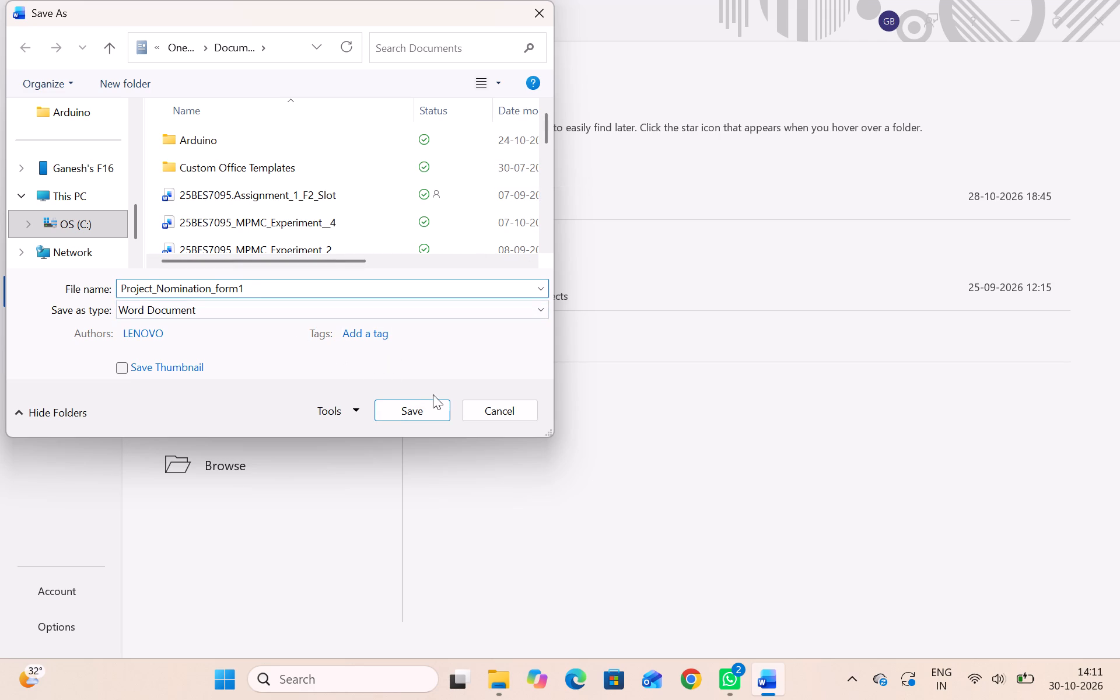
left_click(433, 404)
left_click(433, 404)
triple_click(433, 404)
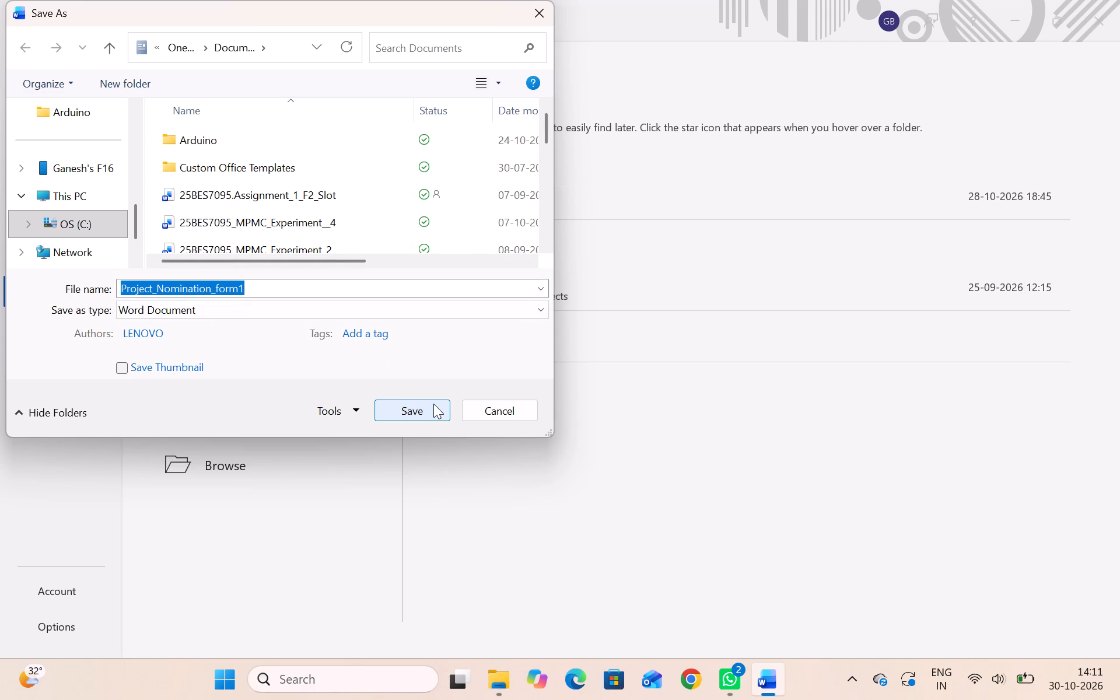
left_click(433, 404)
left_click_drag(433, 404, 422, 414)
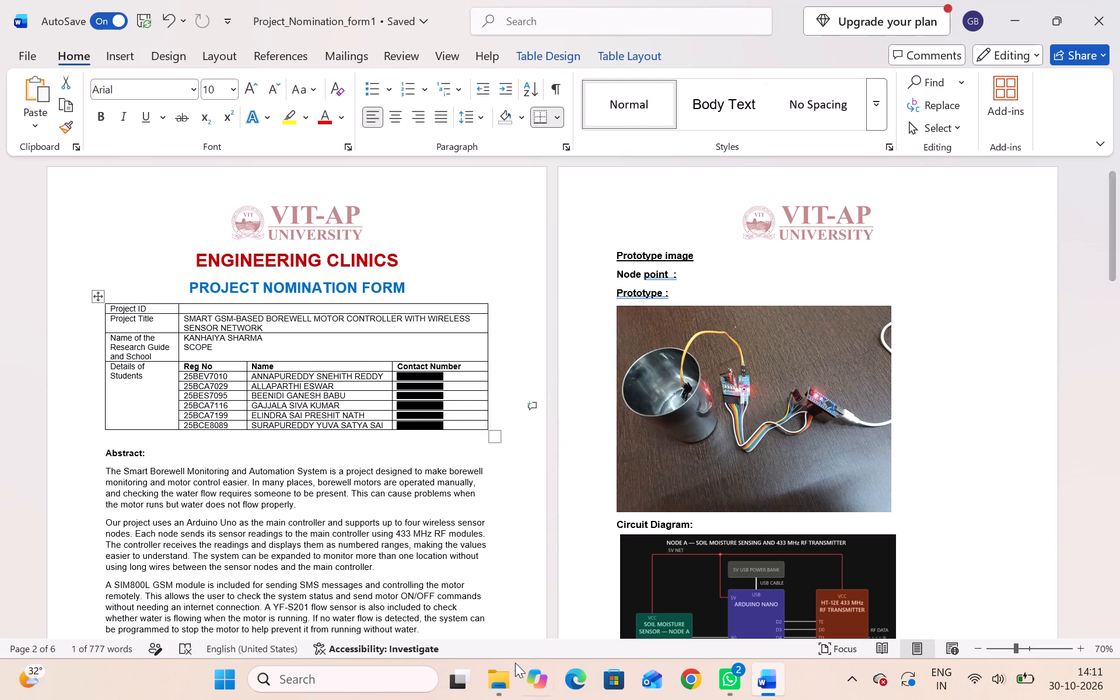
Switch to File Explorer to locate the saved copy of the form.
left_click(499, 677)
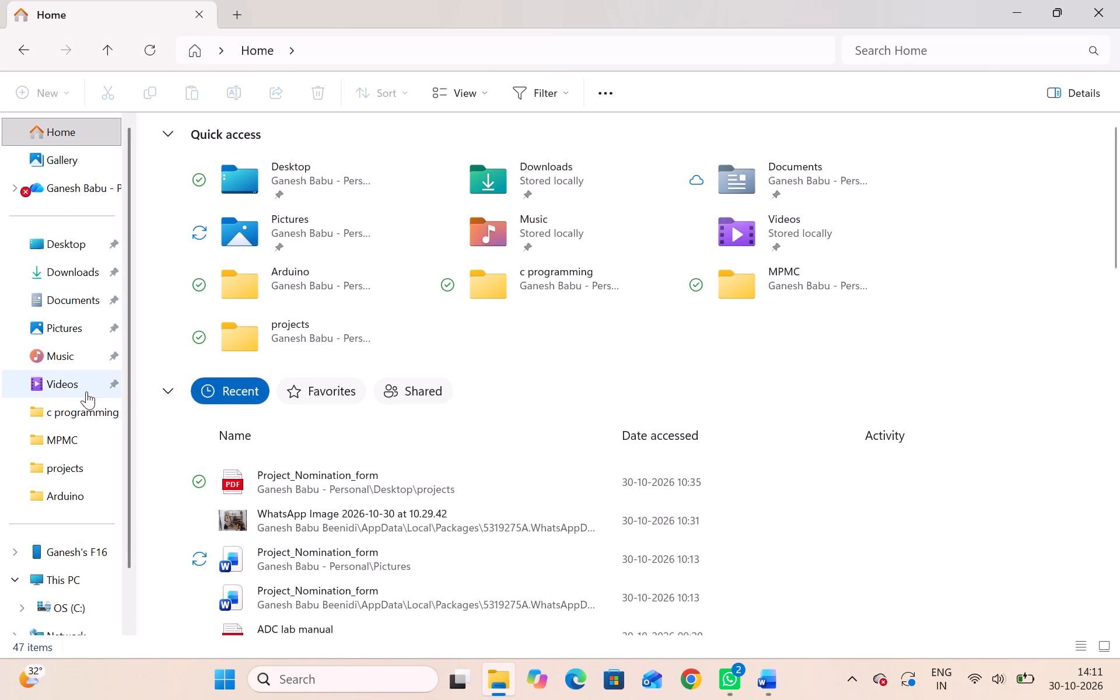
Find the Word document Project_Nomination_form1 among the recent files, copy the file, and return to the open form.
left_click(78, 289)
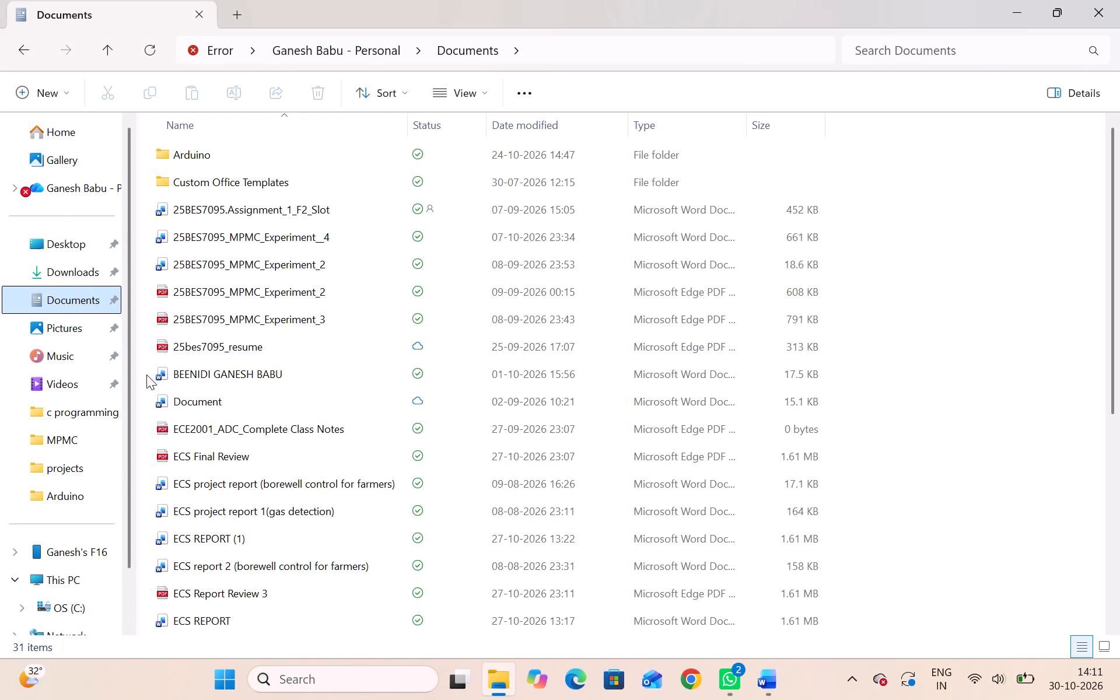
left_click(82, 435)
left_click(84, 474)
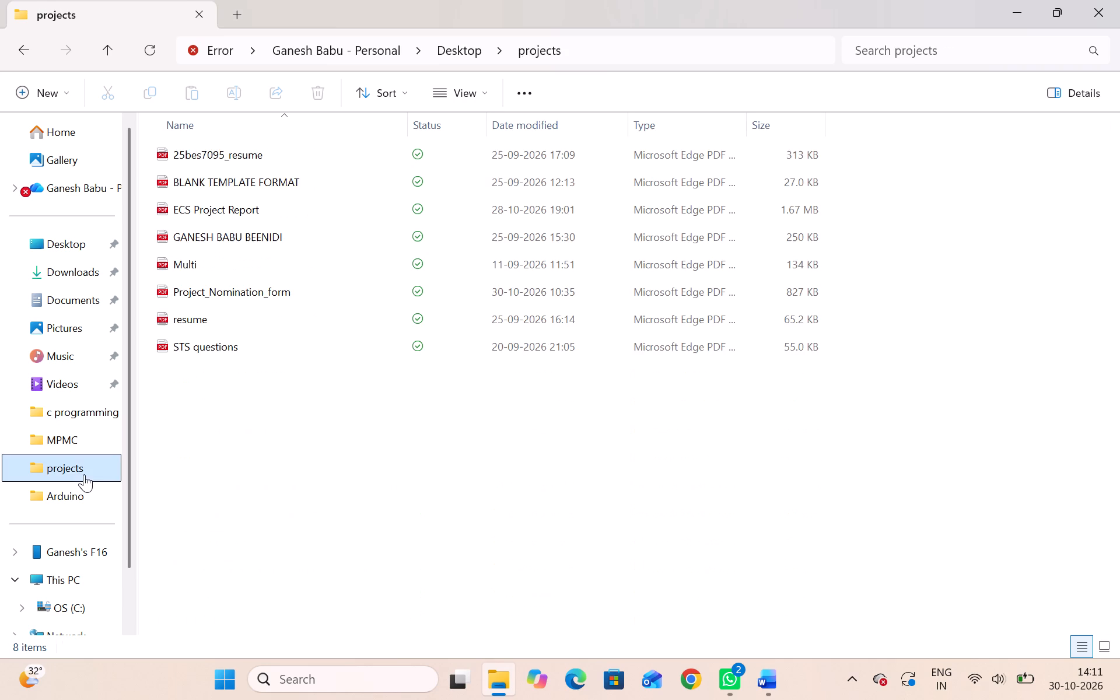
left_click(84, 498)
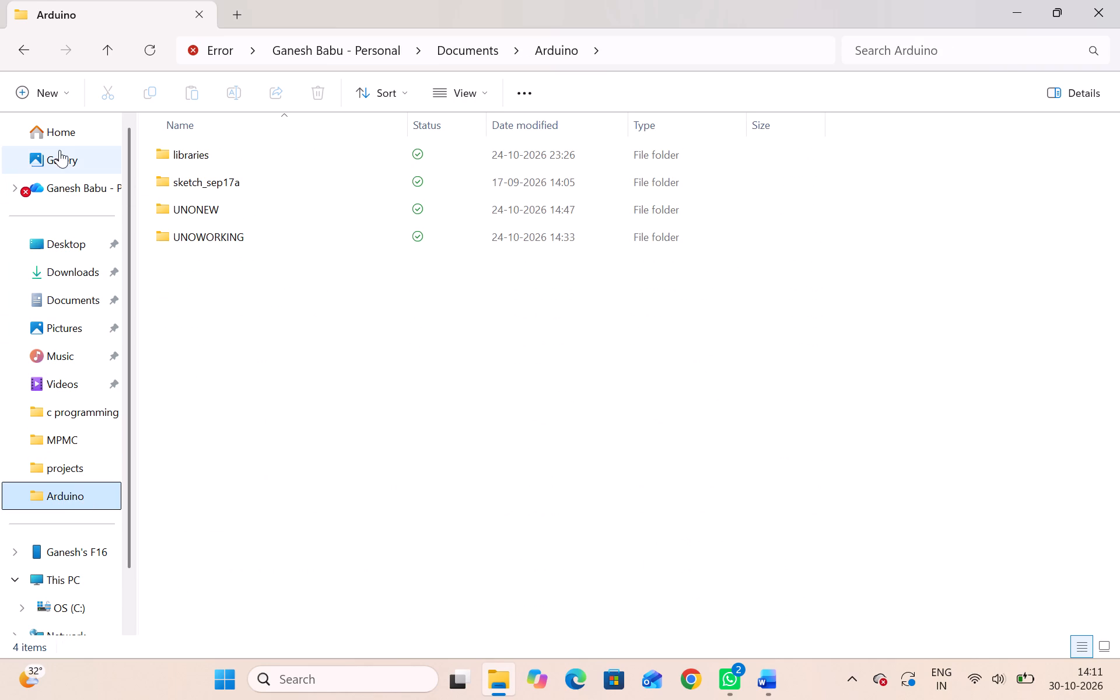
left_click(70, 130)
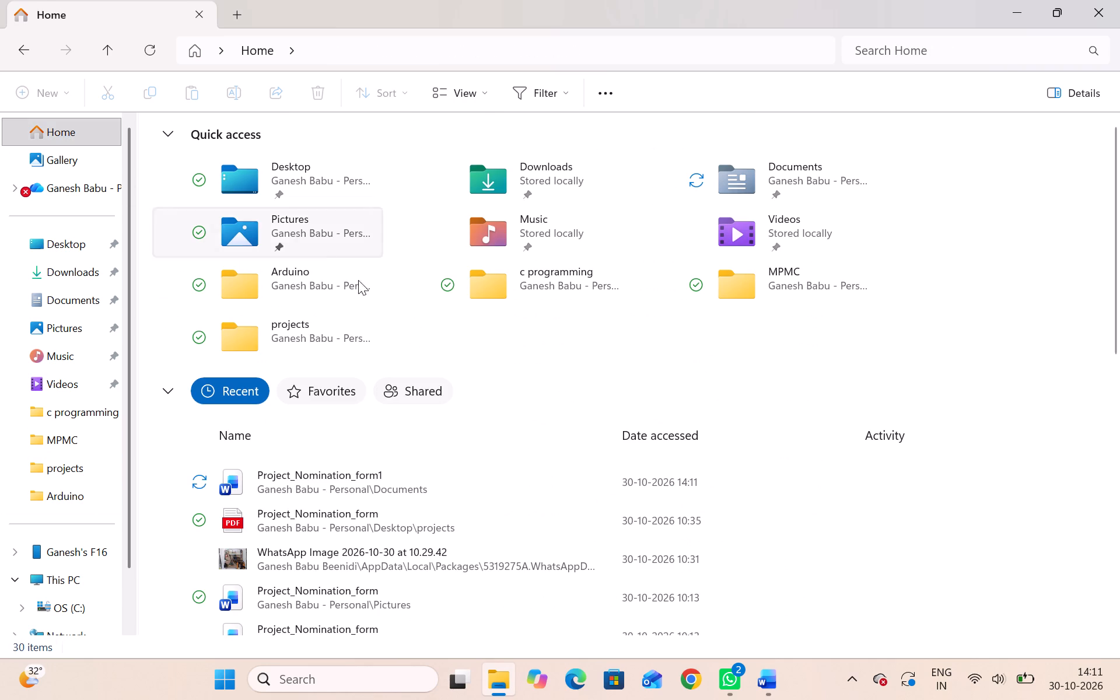
left_click(593, 472)
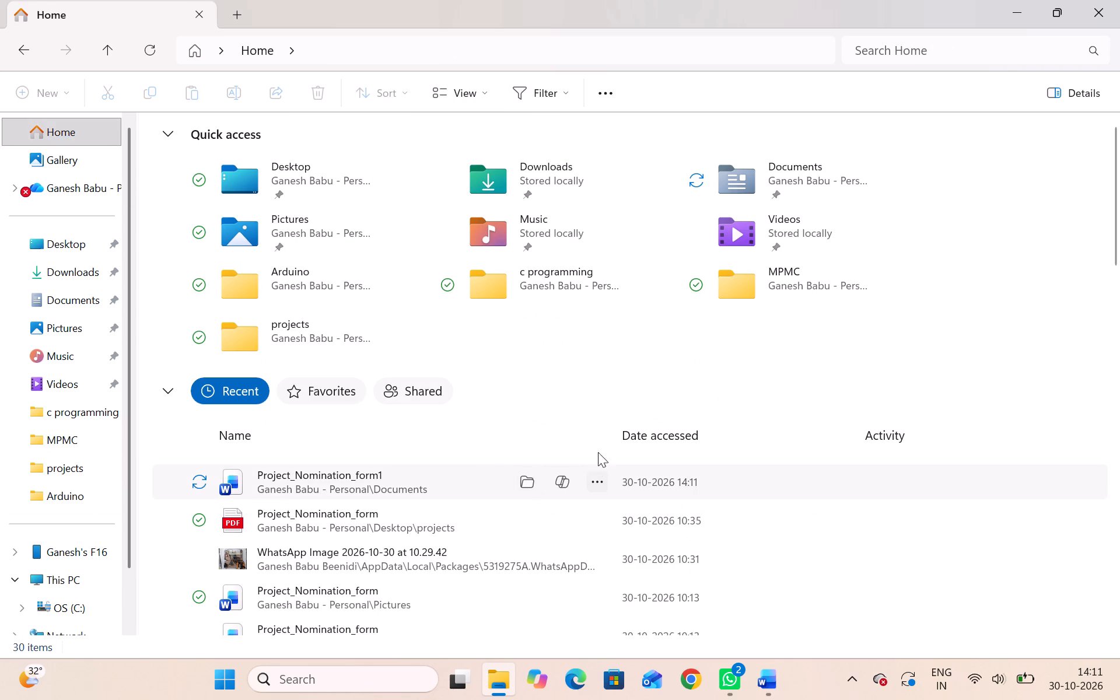
left_click(626, 58)
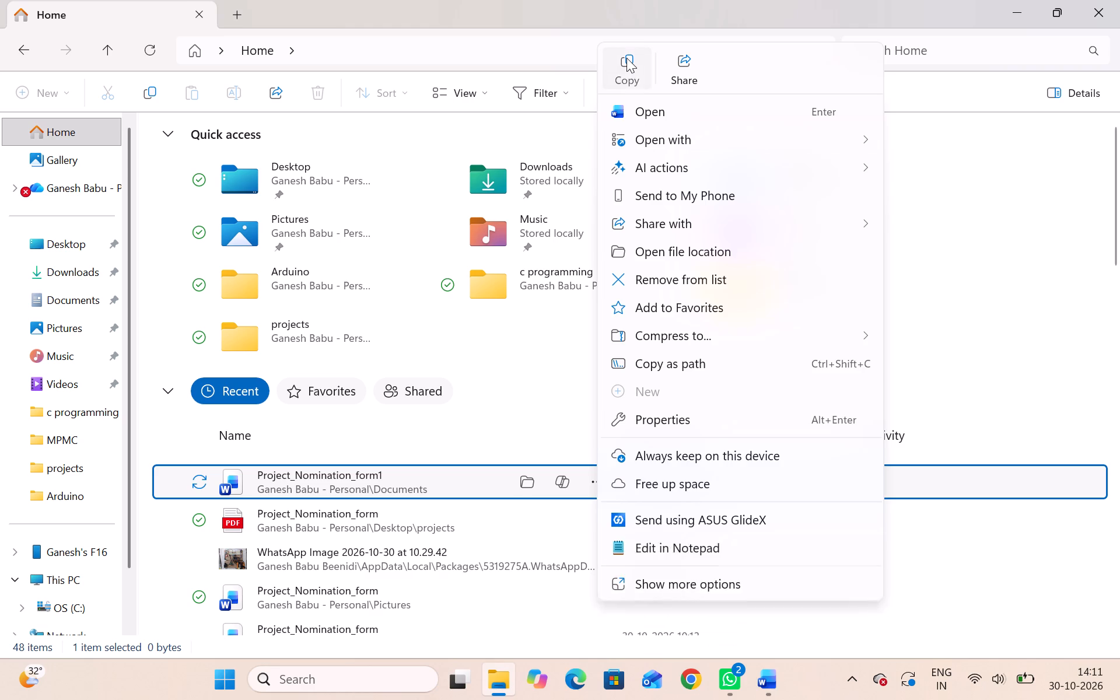
left_click(1012, 13)
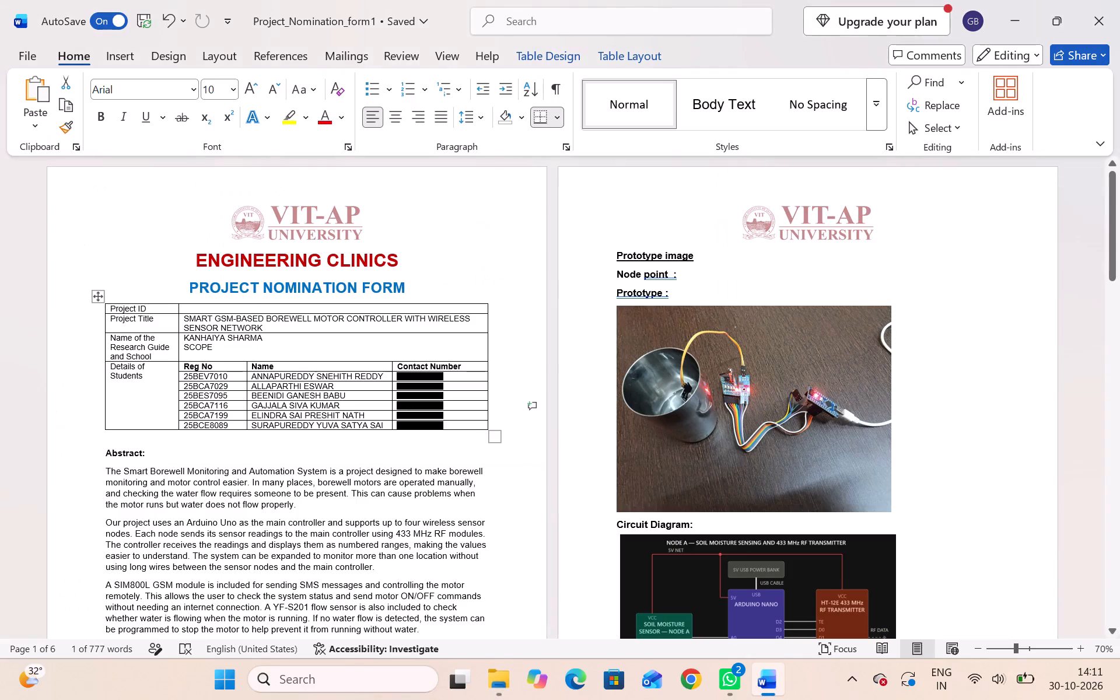
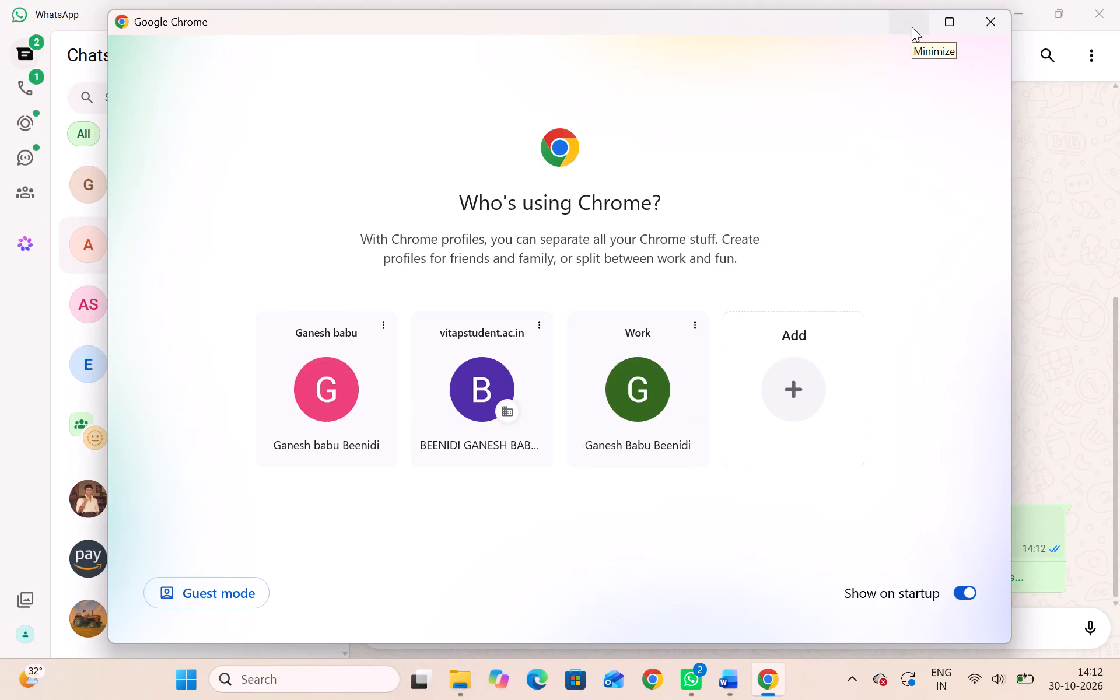
In Chrome's pink-avatar personal profile, search for "i love pdf" and open iLovePDF's Word to PDF converter.
left_click(338, 407)
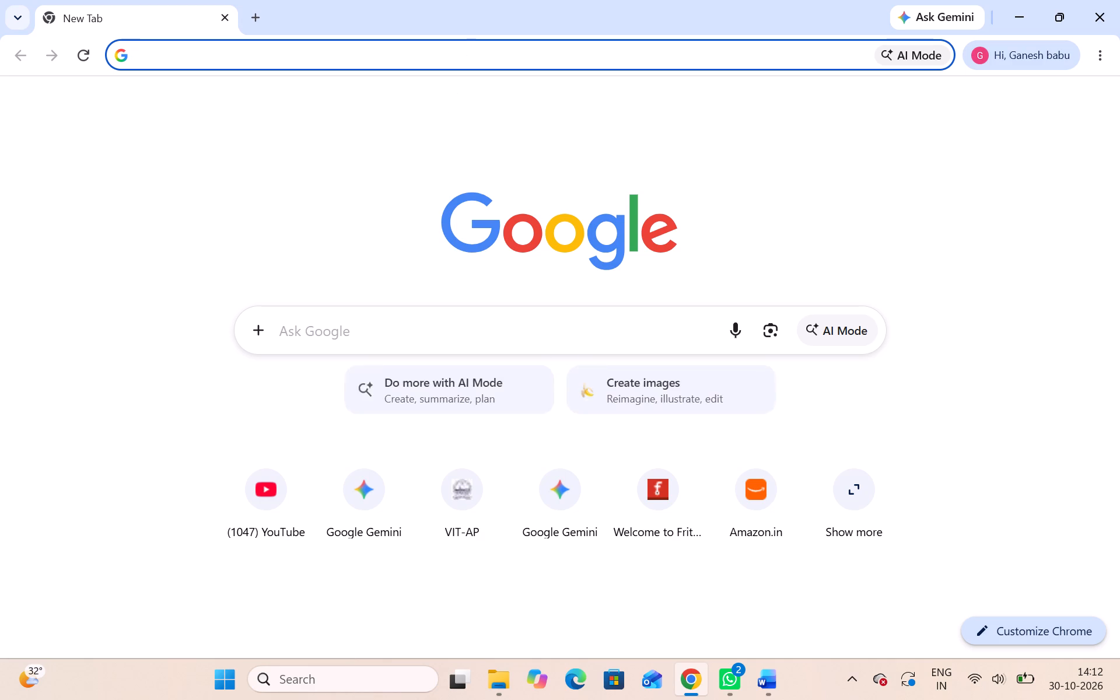
left_click(466, 54)
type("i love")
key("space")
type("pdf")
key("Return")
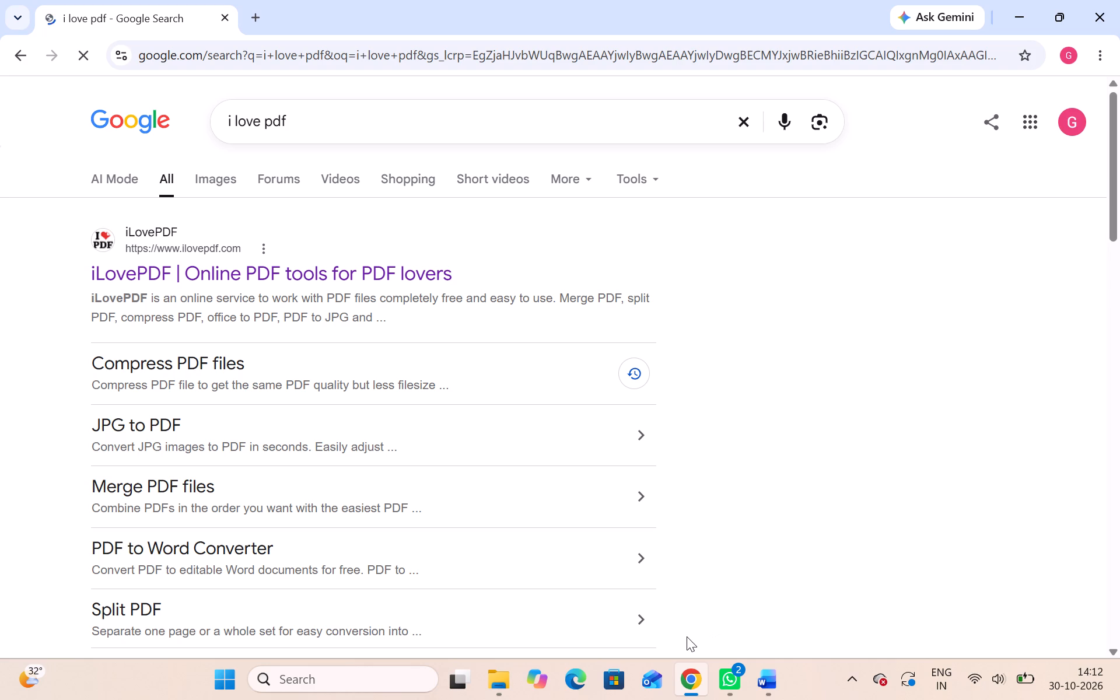
left_click(257, 262)
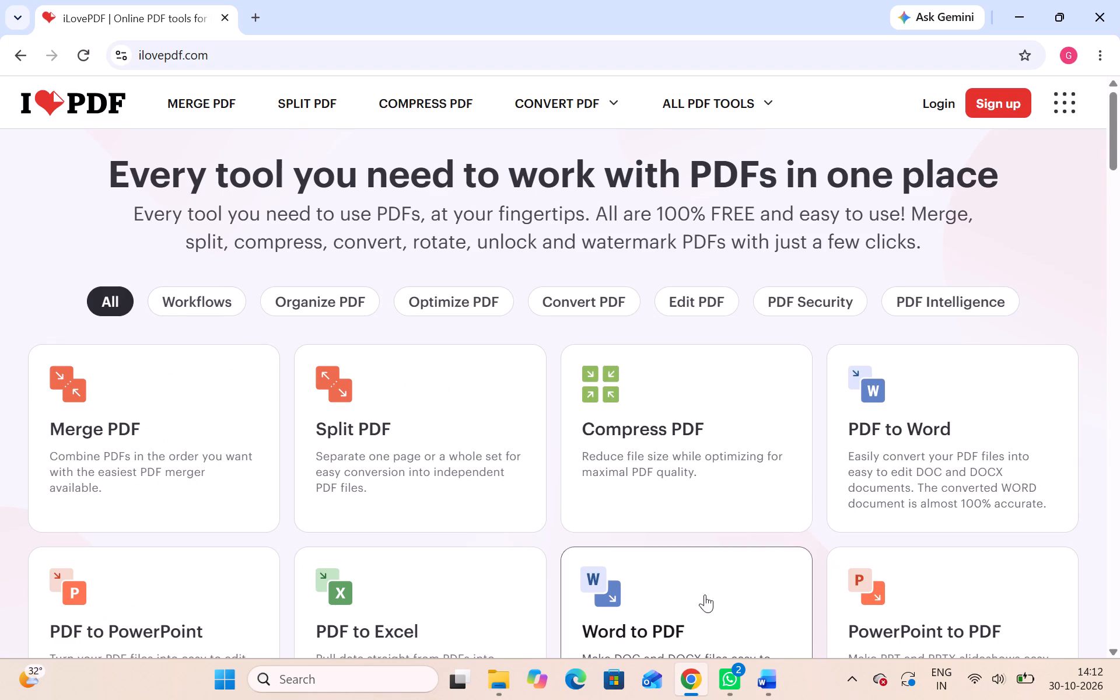
left_click(629, 646)
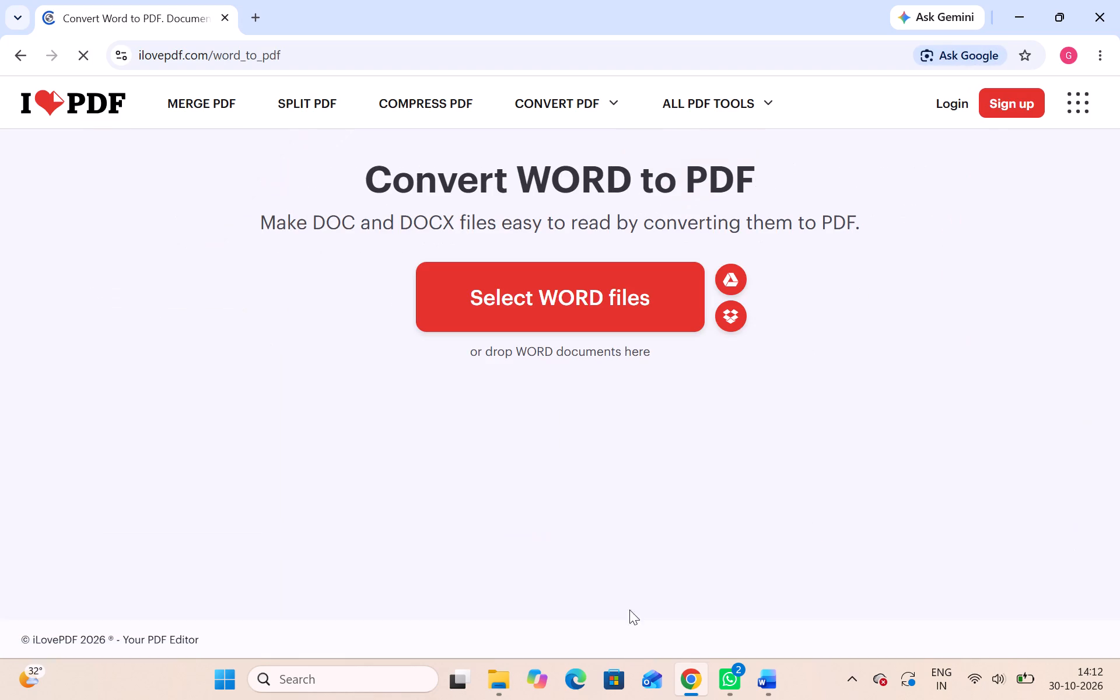
Start choosing a Word file from the computer for conversion to PDF.
left_click(562, 275)
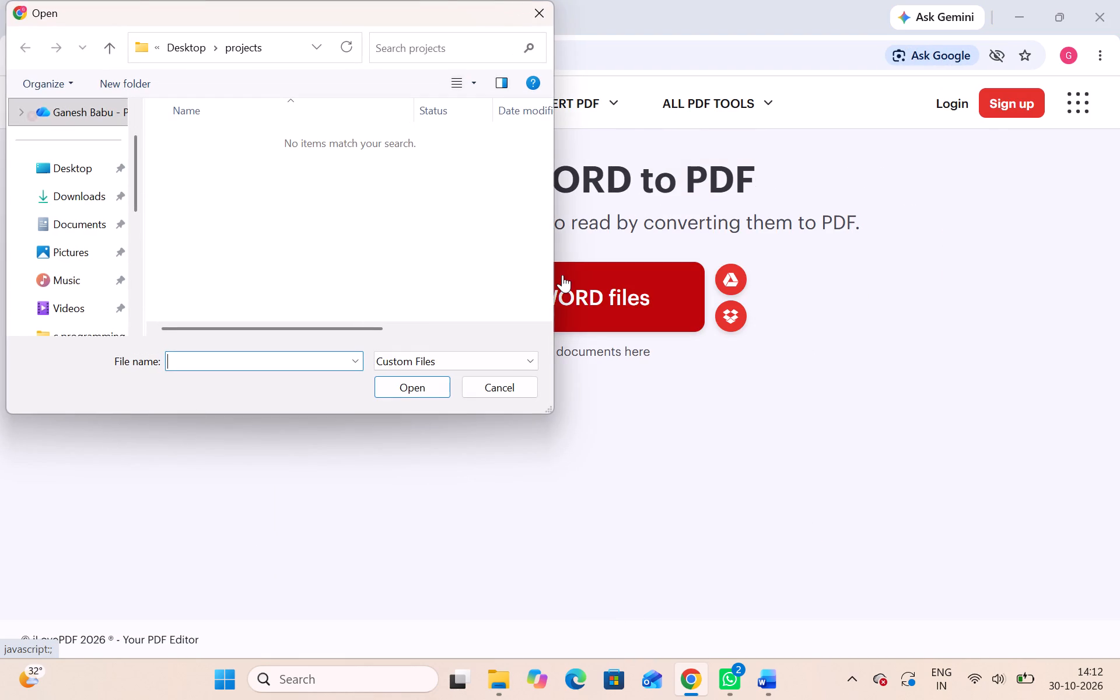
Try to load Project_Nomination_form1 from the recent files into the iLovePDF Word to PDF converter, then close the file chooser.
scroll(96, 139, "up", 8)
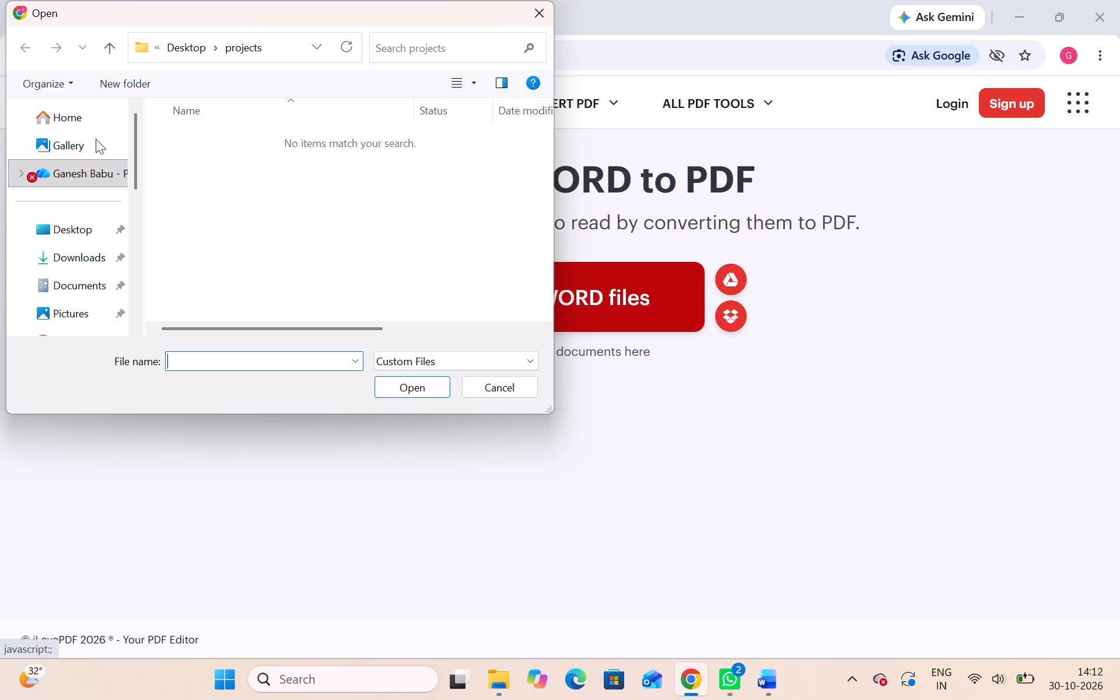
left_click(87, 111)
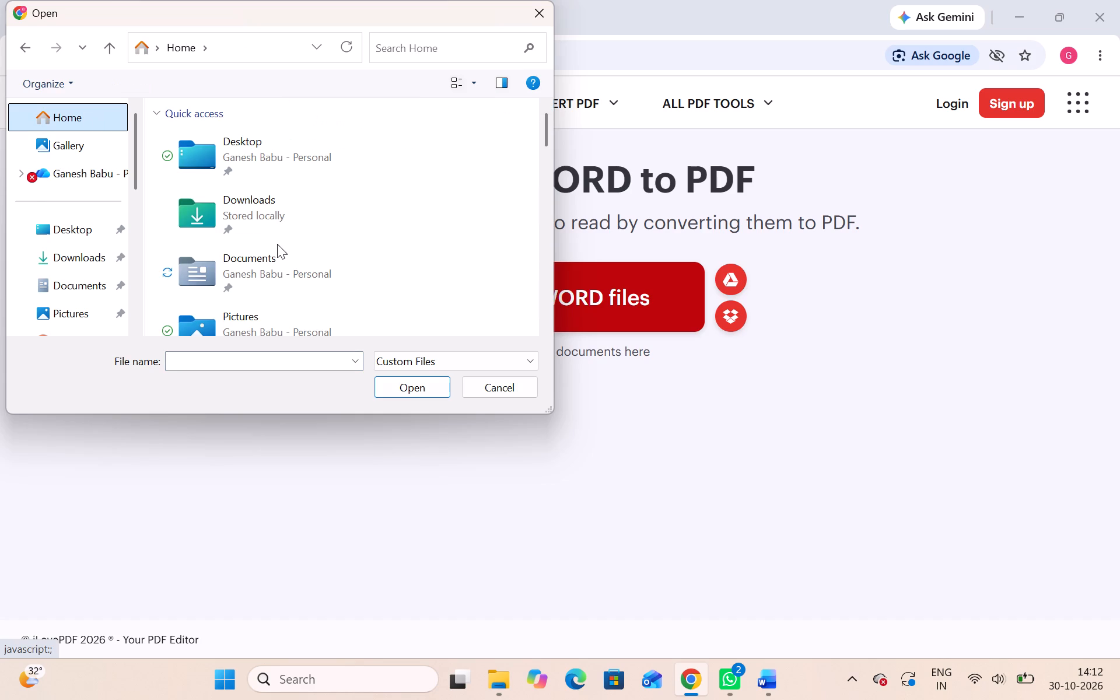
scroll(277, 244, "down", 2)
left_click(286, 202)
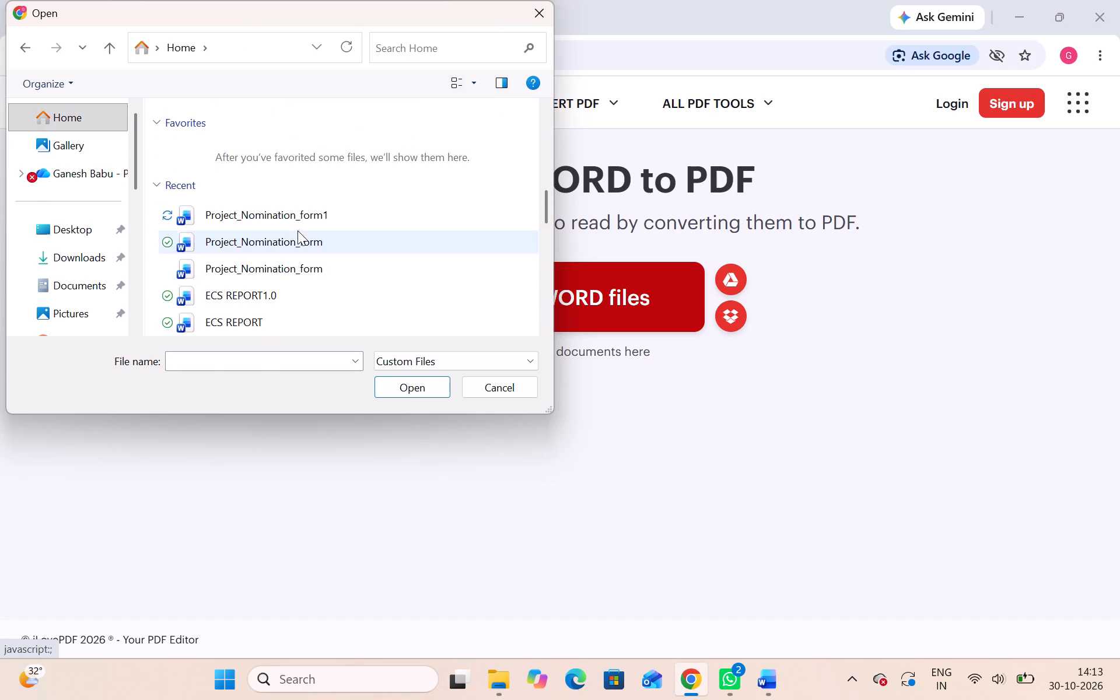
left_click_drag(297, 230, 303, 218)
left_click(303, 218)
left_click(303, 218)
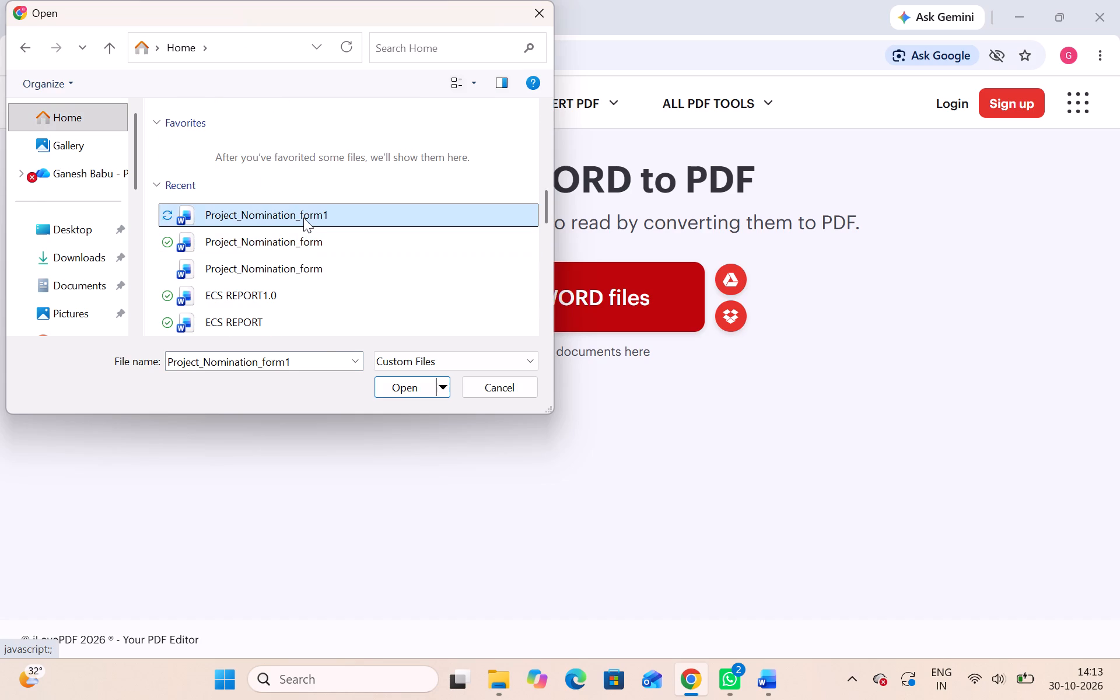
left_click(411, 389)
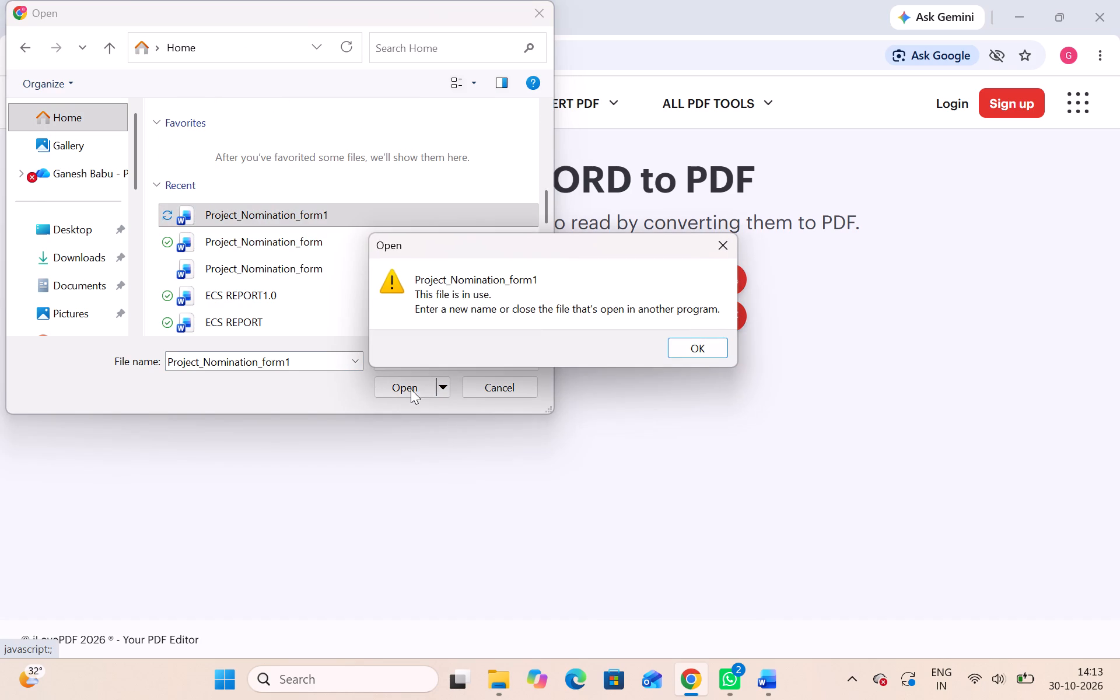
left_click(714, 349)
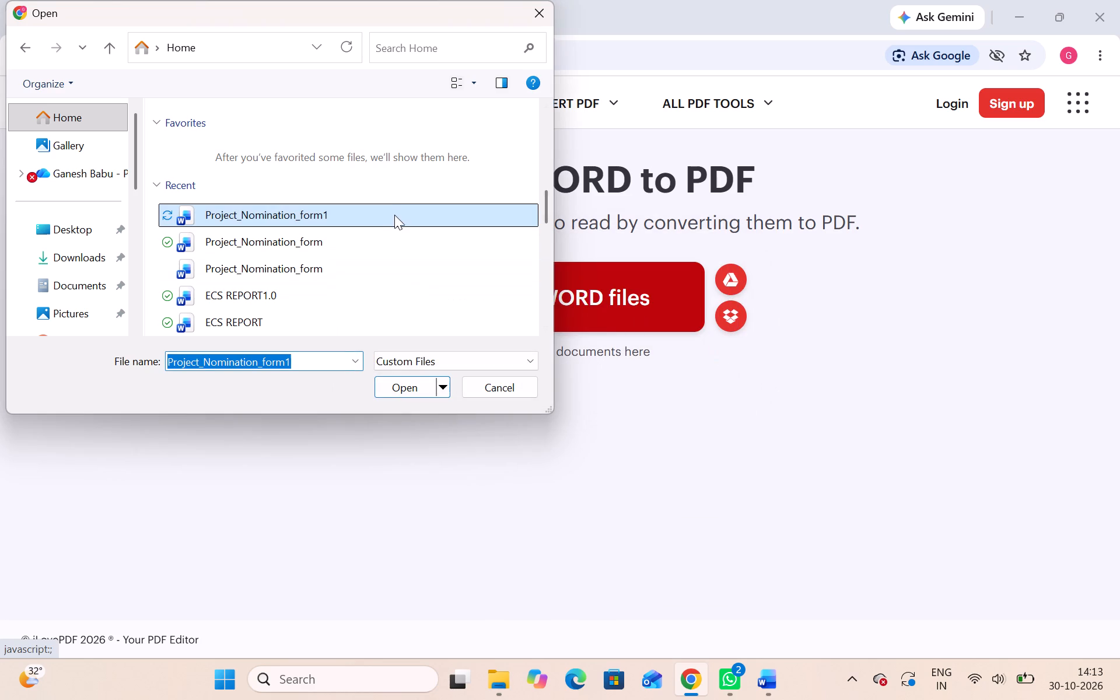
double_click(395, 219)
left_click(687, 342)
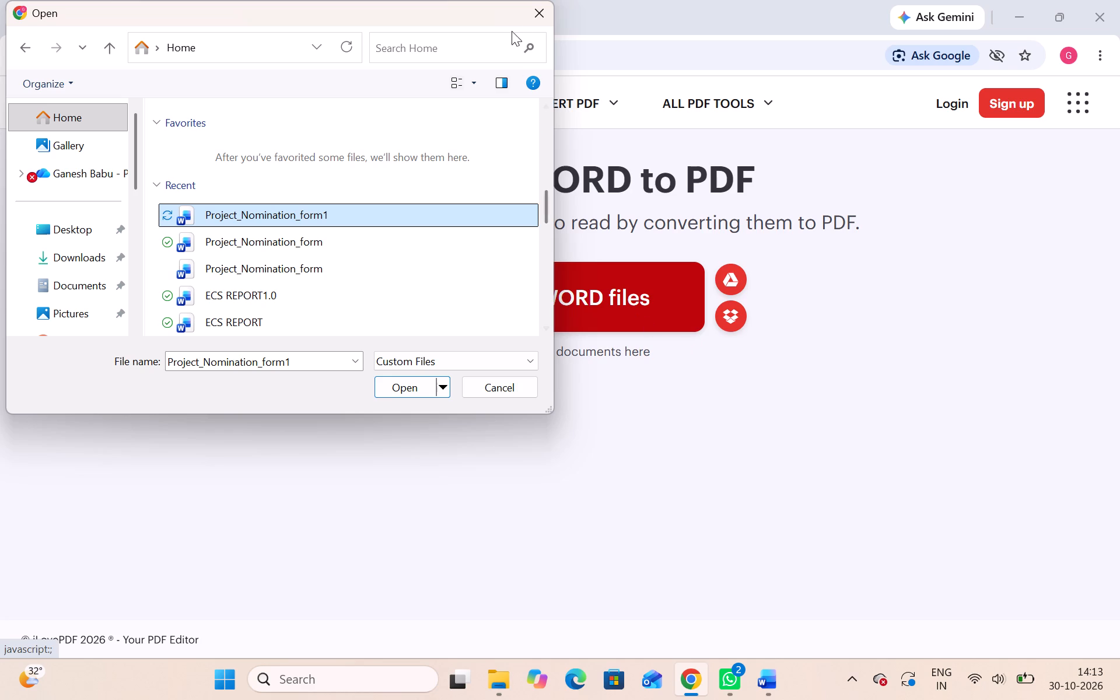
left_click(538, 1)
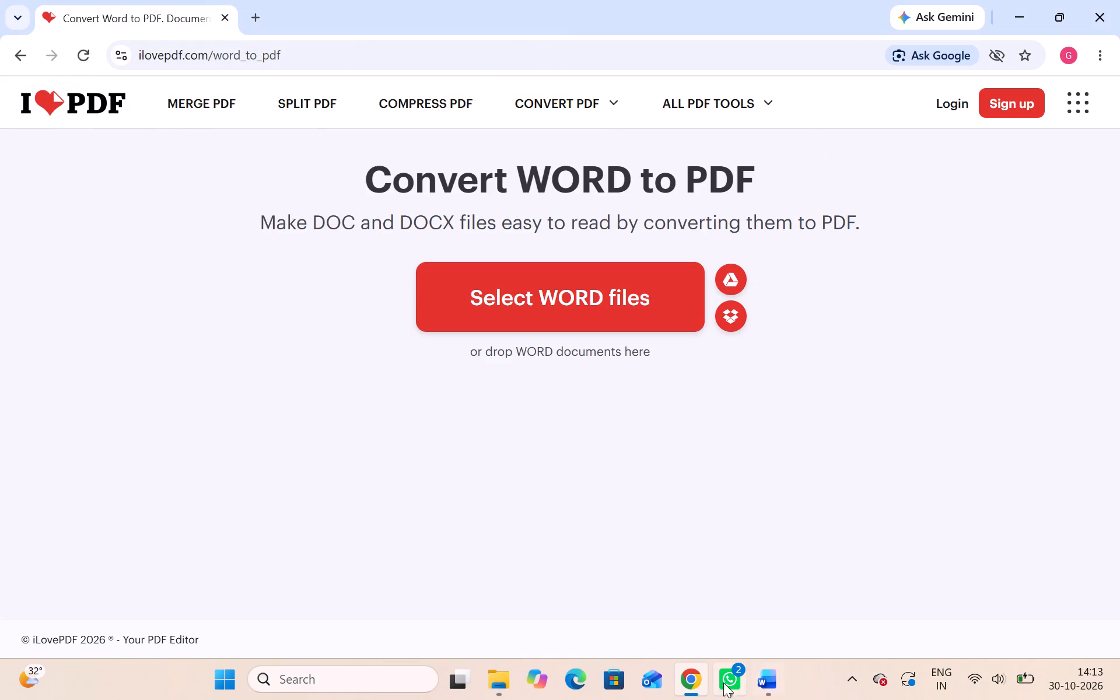
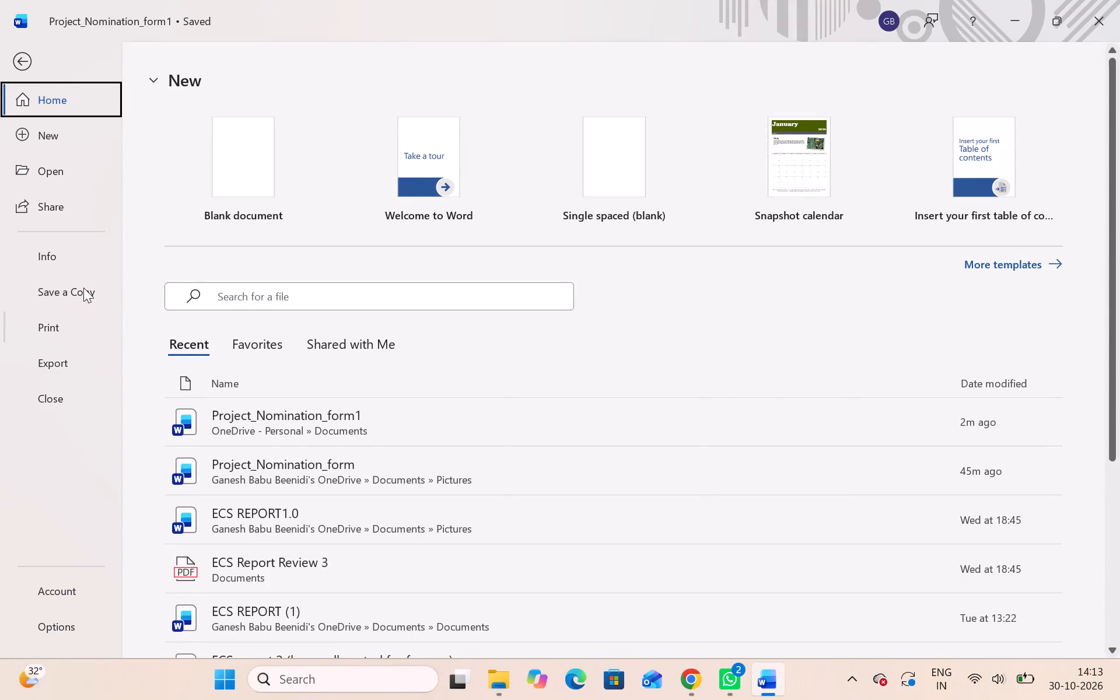
Export the document as a PDF named Project_Nomination_form1, published in the Documents folder.
left_click(79, 263)
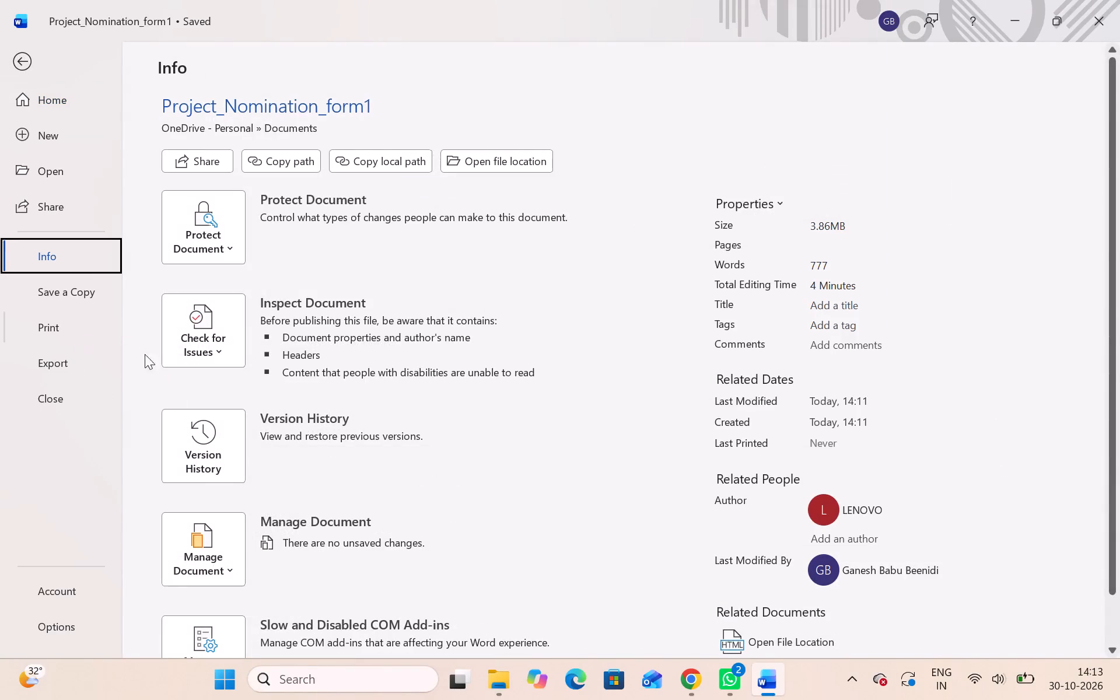
left_click(71, 313)
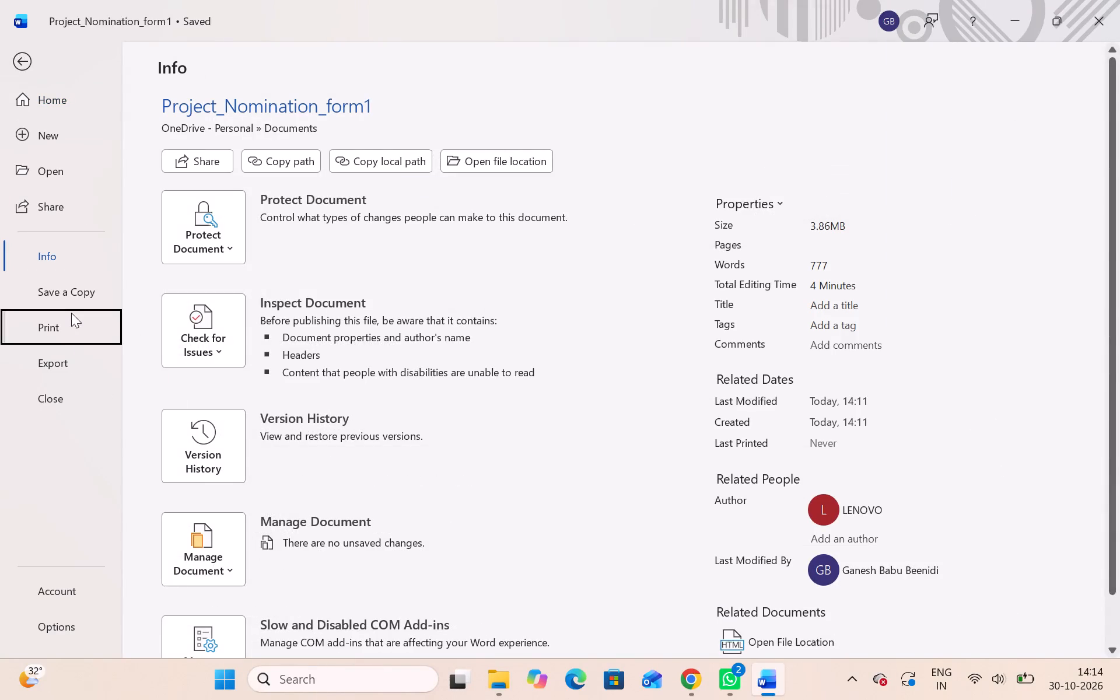
left_click(68, 373)
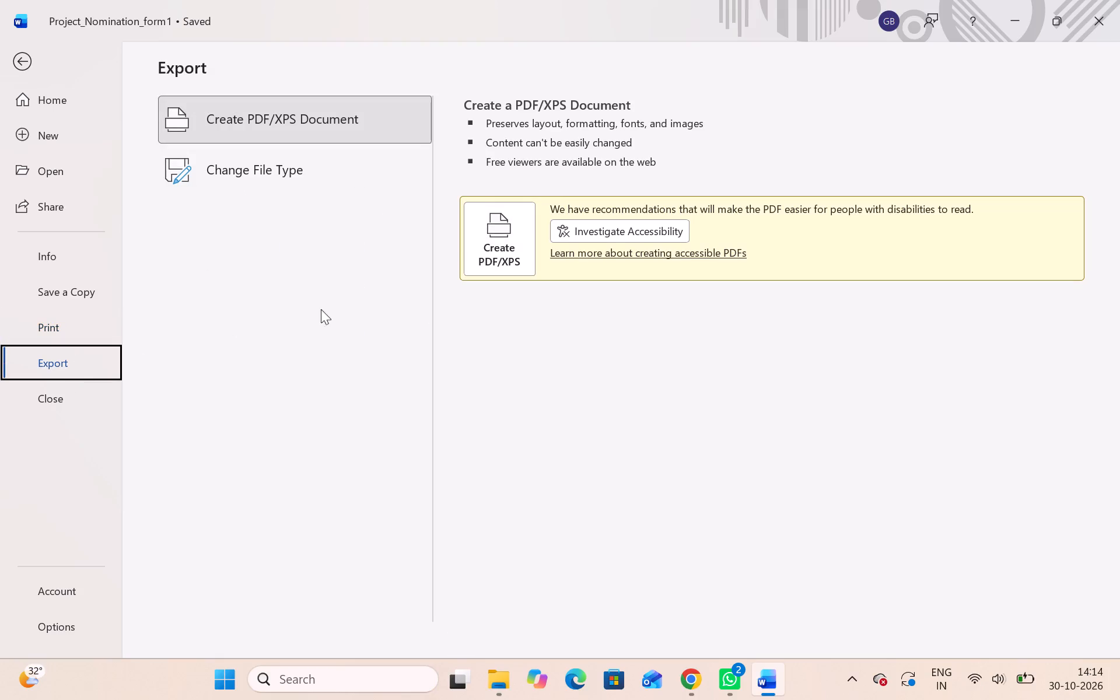
left_click(363, 146)
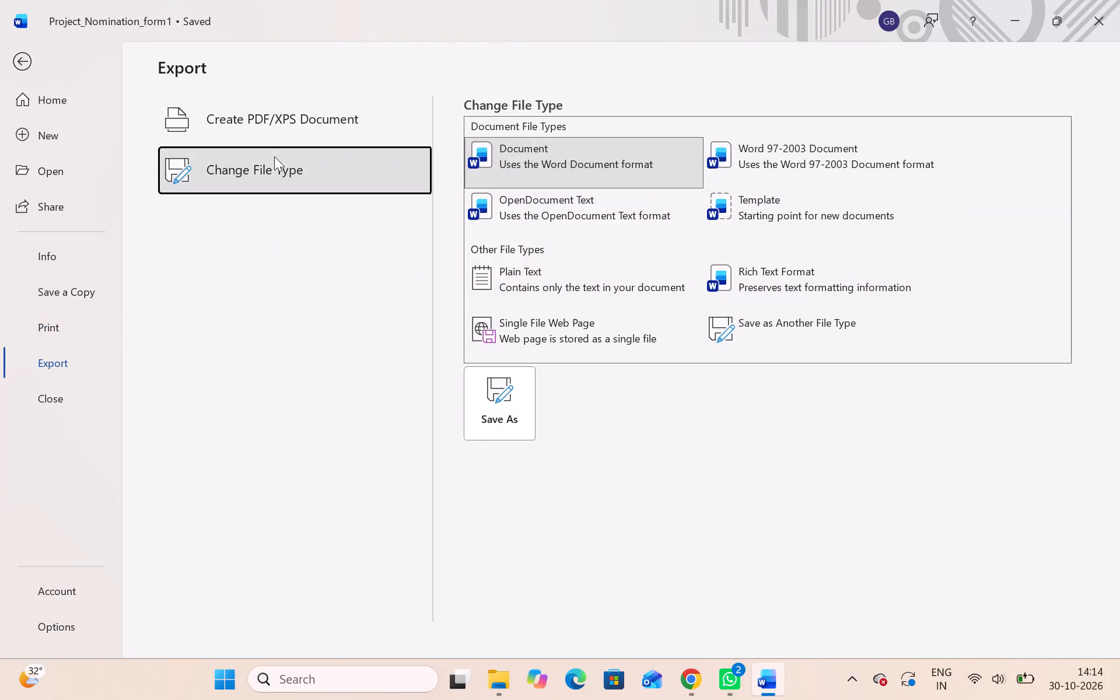
left_click(315, 114)
left_click(505, 242)
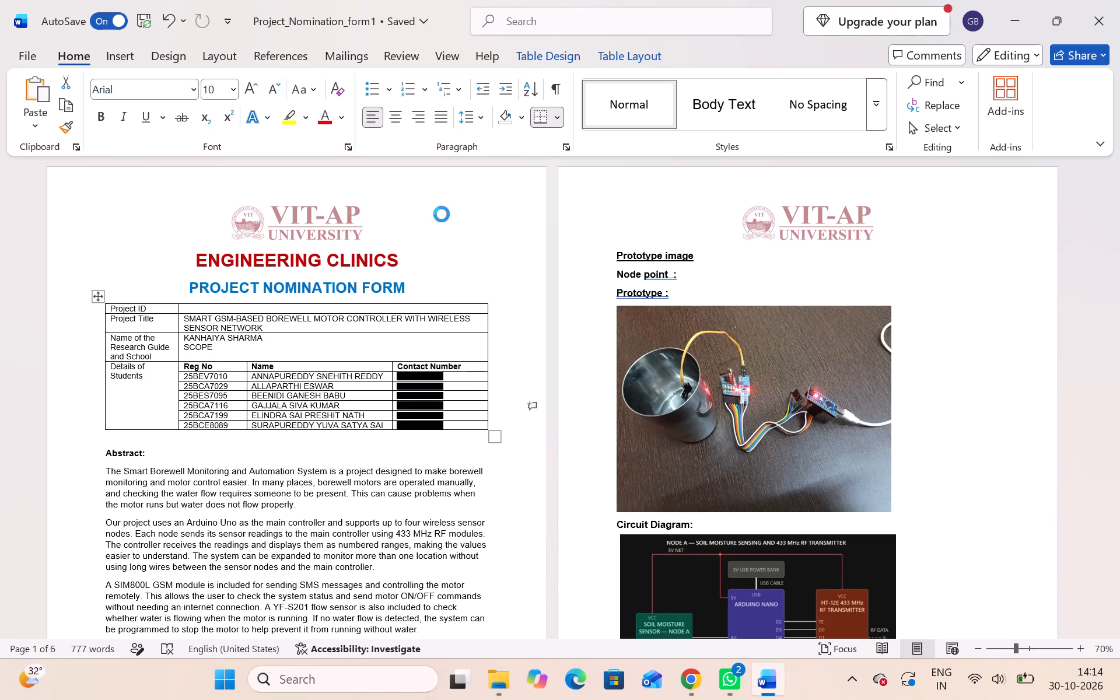
key("Return")
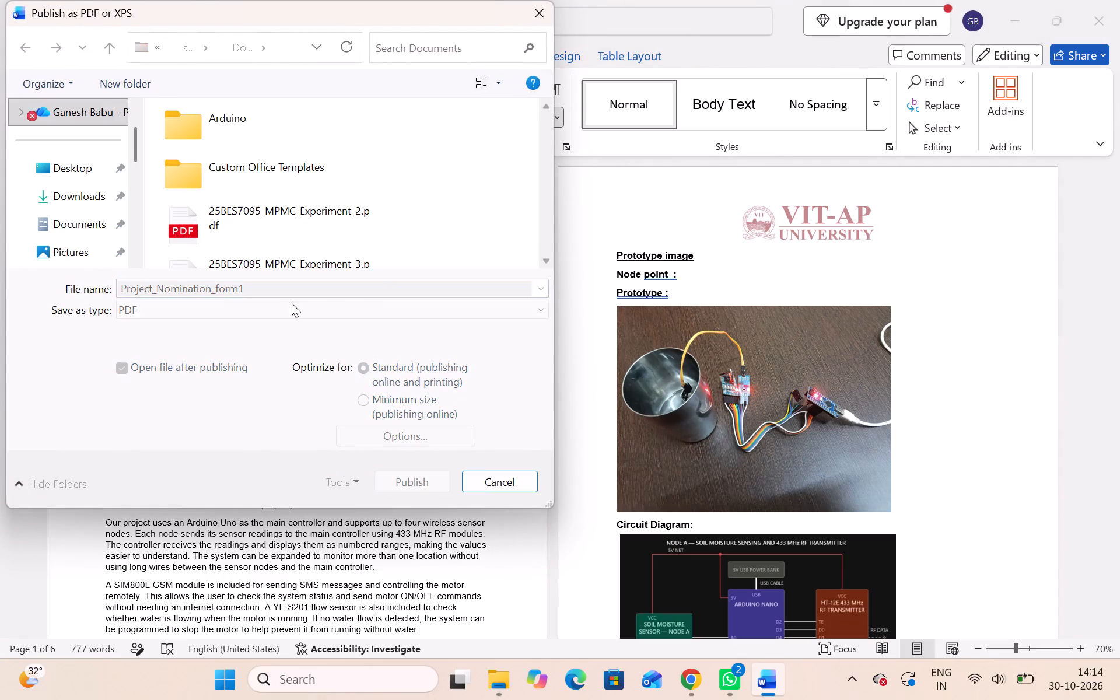
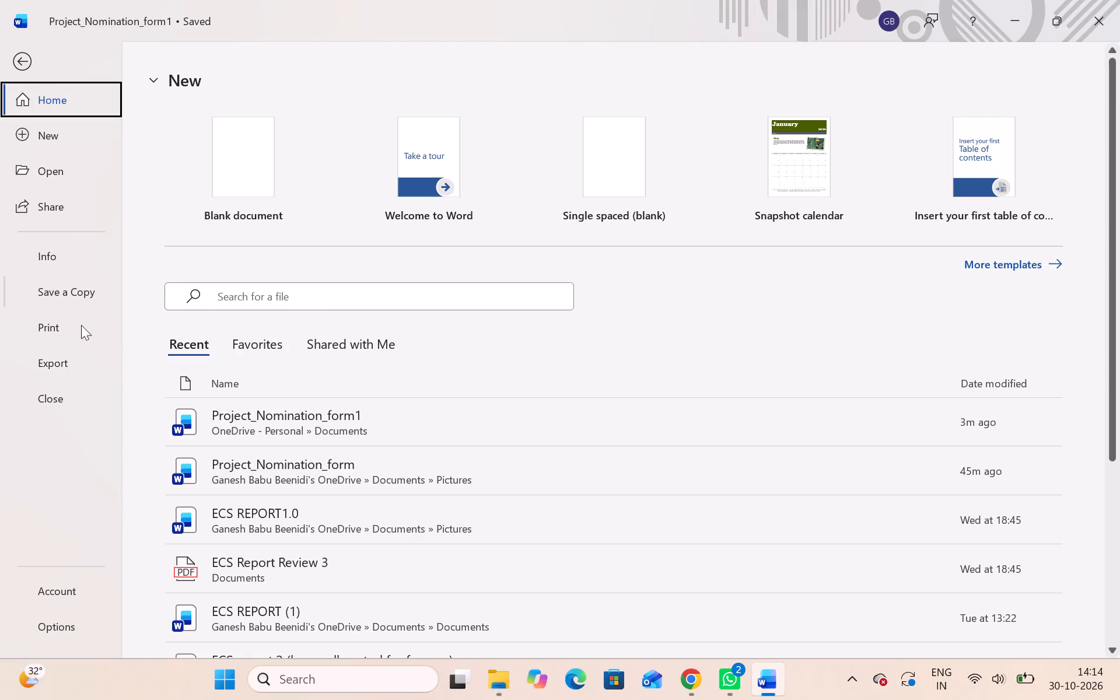
Investigate the document's accessibility from the PDF export options and examine the tables, document structure and document access checks.
left_click(54, 170)
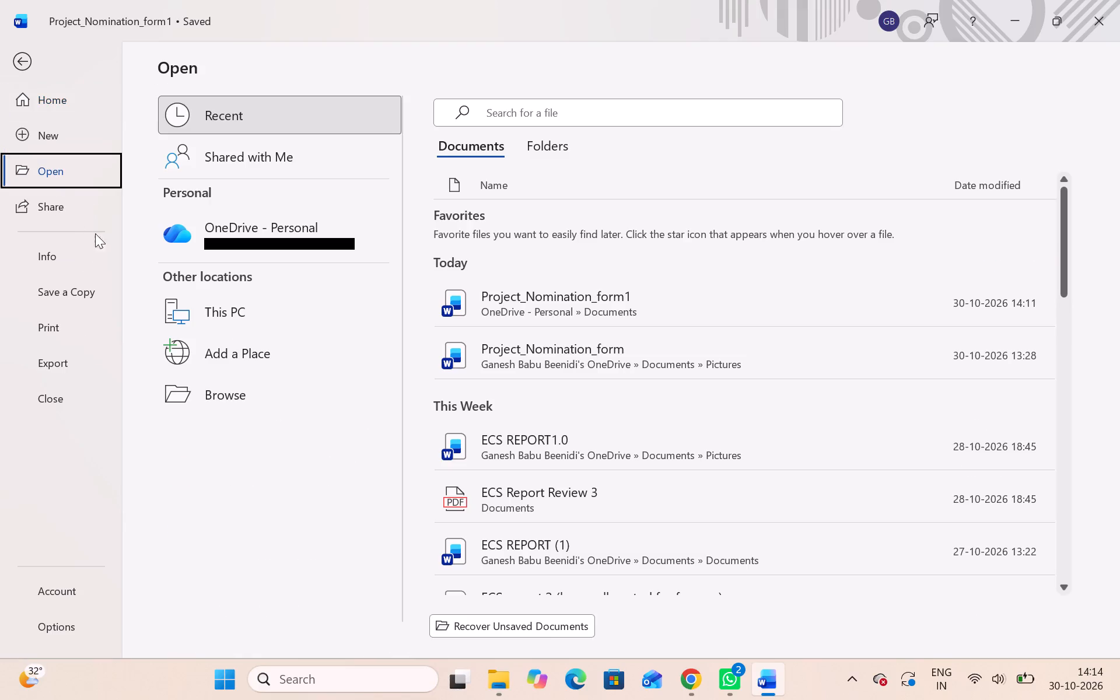
left_click(77, 366)
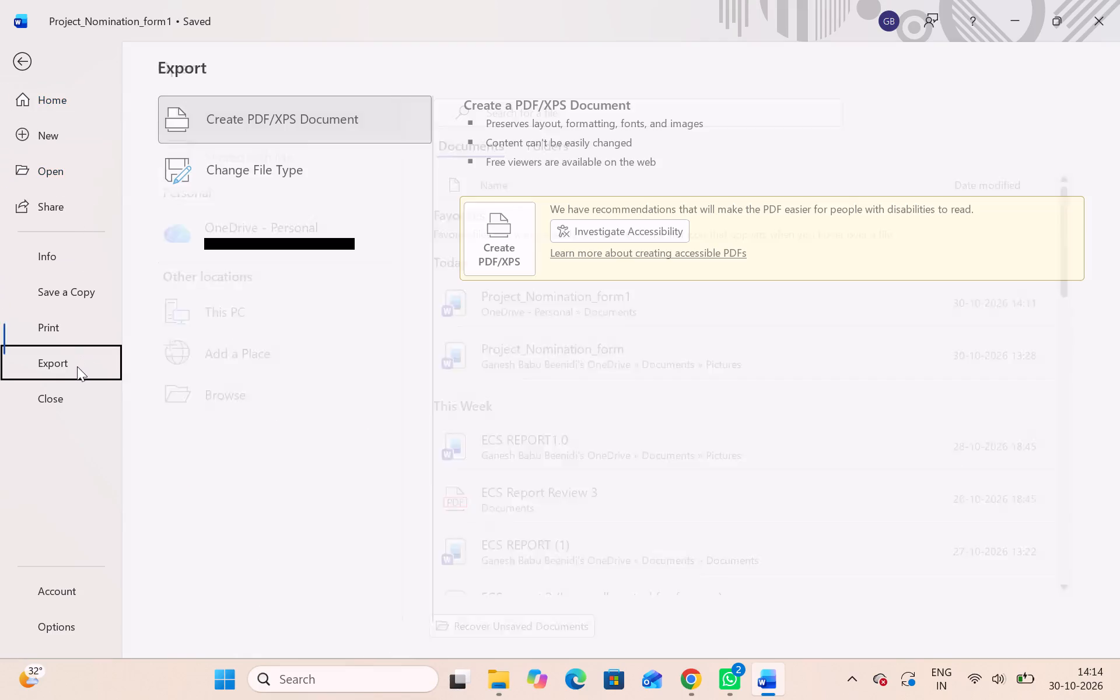
left_click(601, 217)
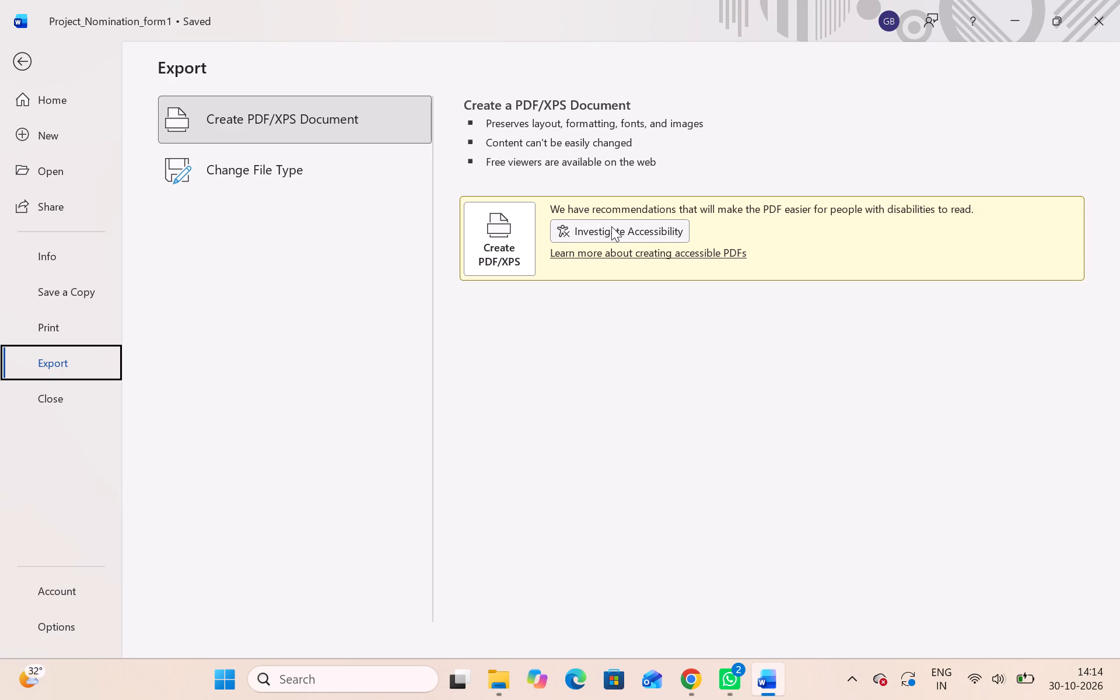
left_click(631, 221)
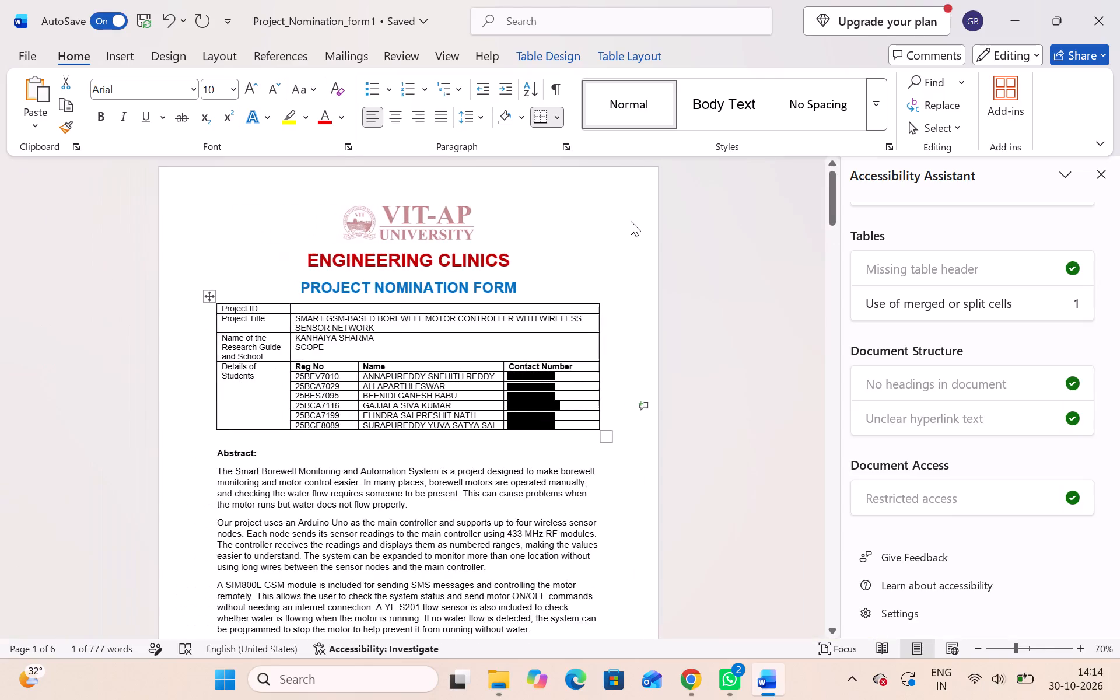
scroll(929, 344, "down", 5)
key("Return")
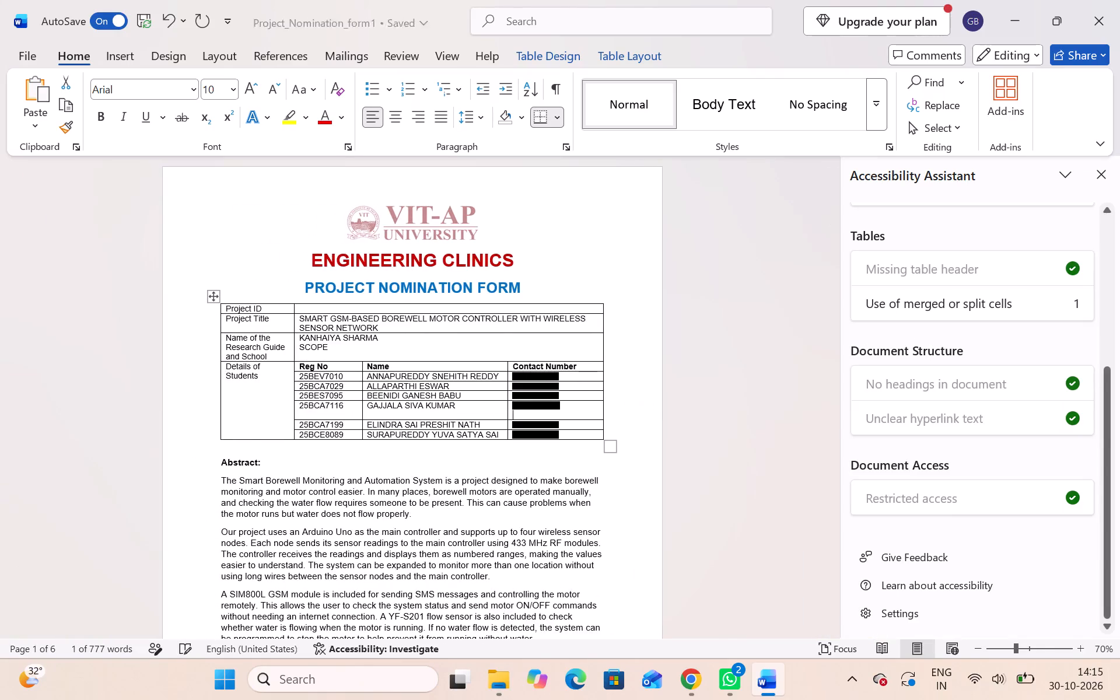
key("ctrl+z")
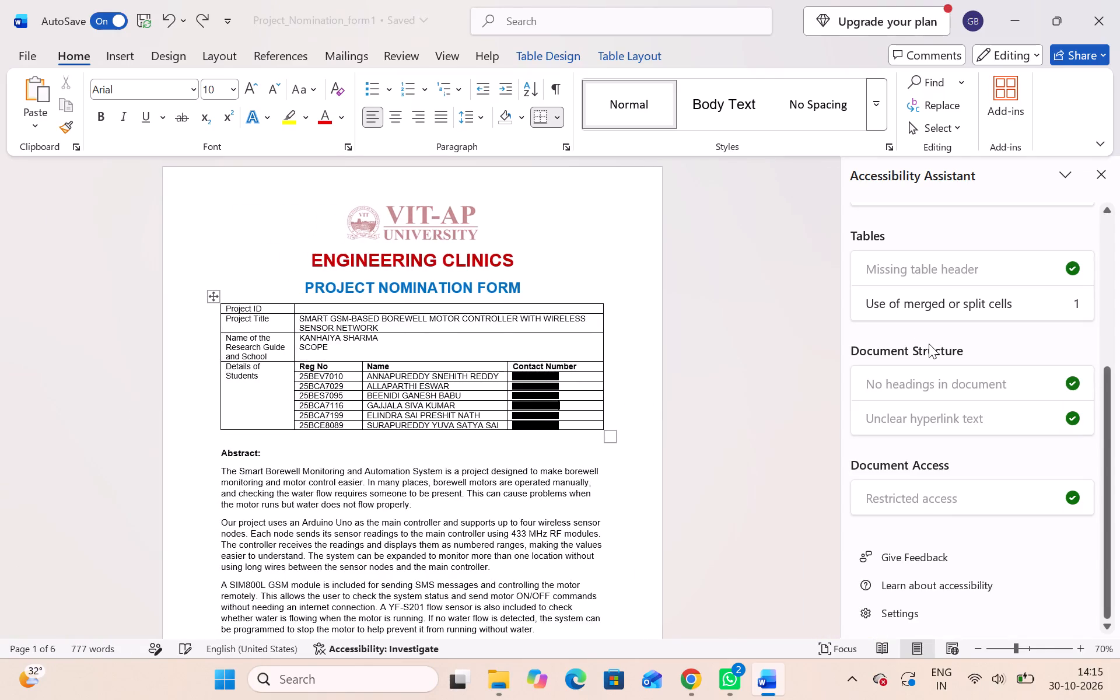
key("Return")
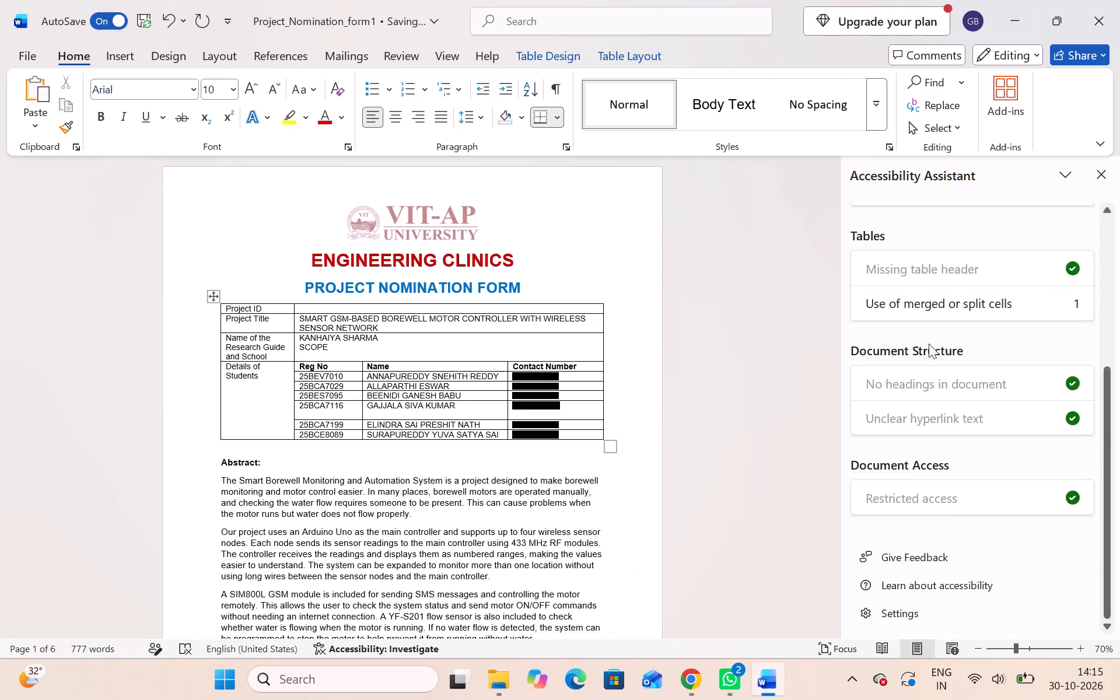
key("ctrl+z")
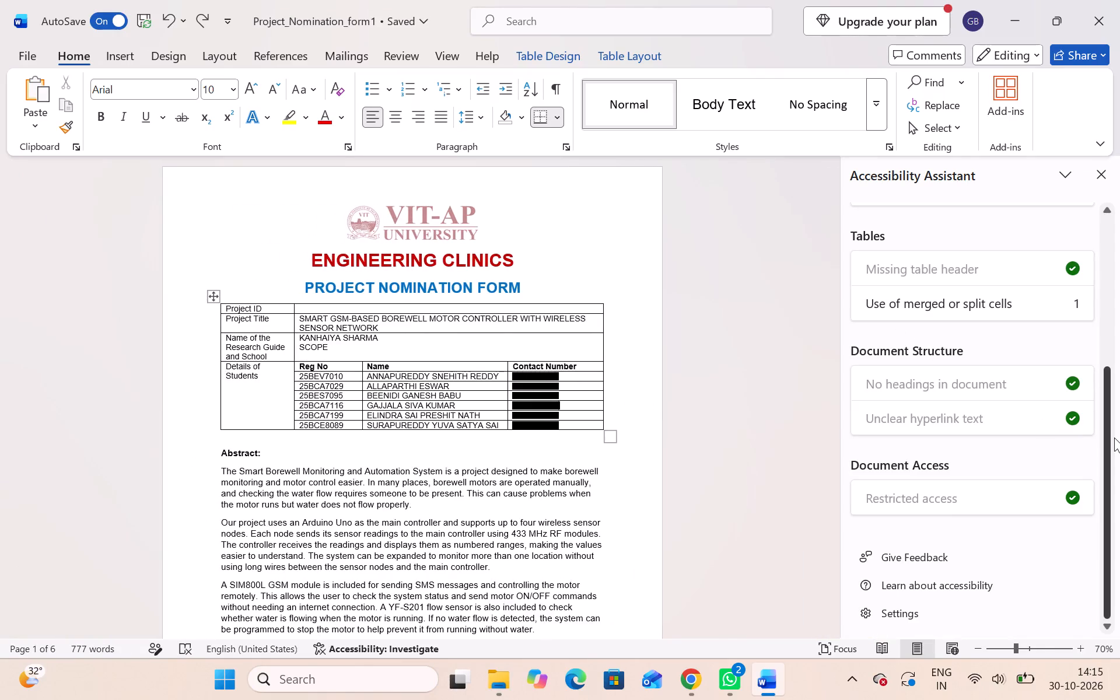
Save the project nomination form.
key("ctrl+s")
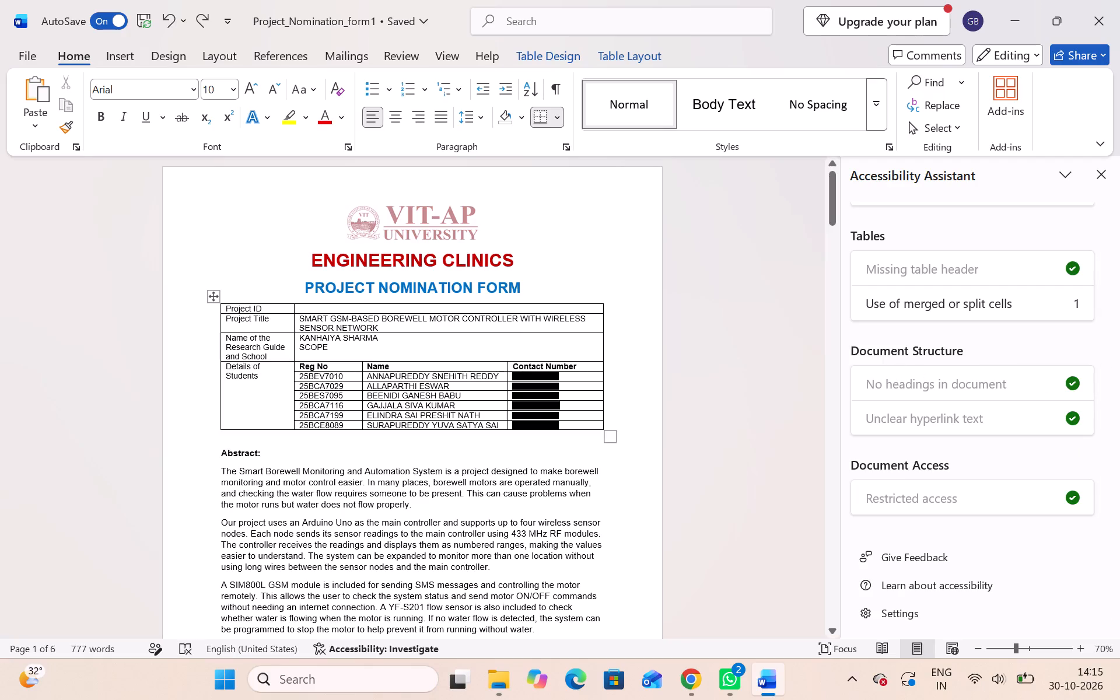
key("ctrl+s")
Look through the form's pages from the abstract to the table at the end of the document.
scroll(720, 430, "down", 5)
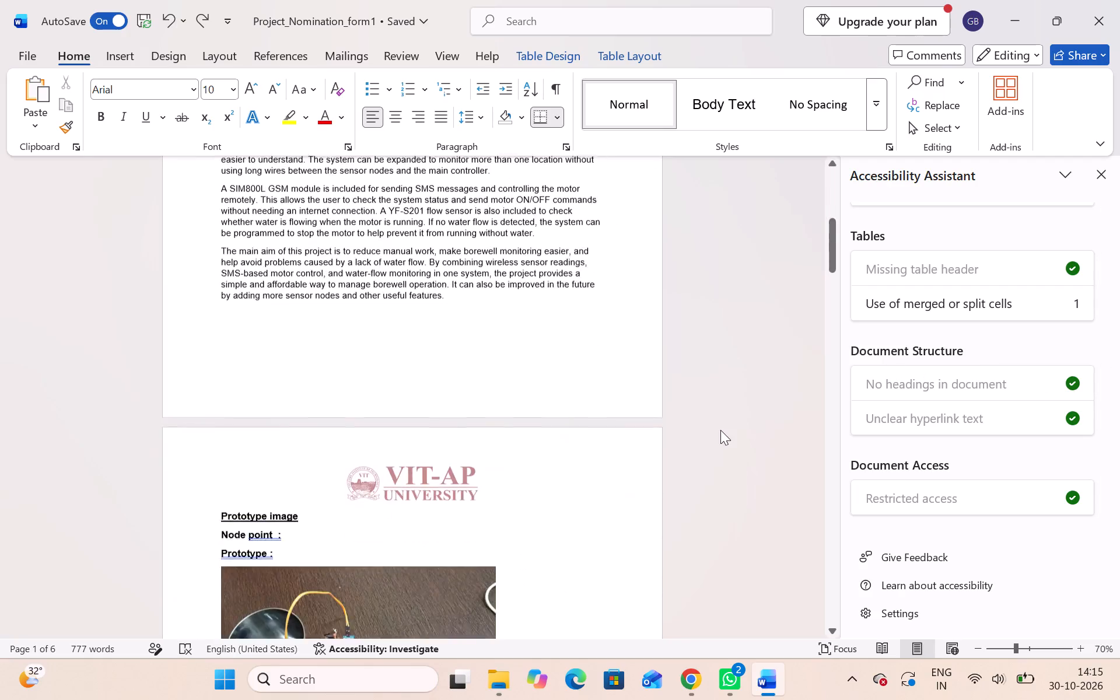
scroll(720, 430, "down", 19)
scroll(720, 430, "down", 7)
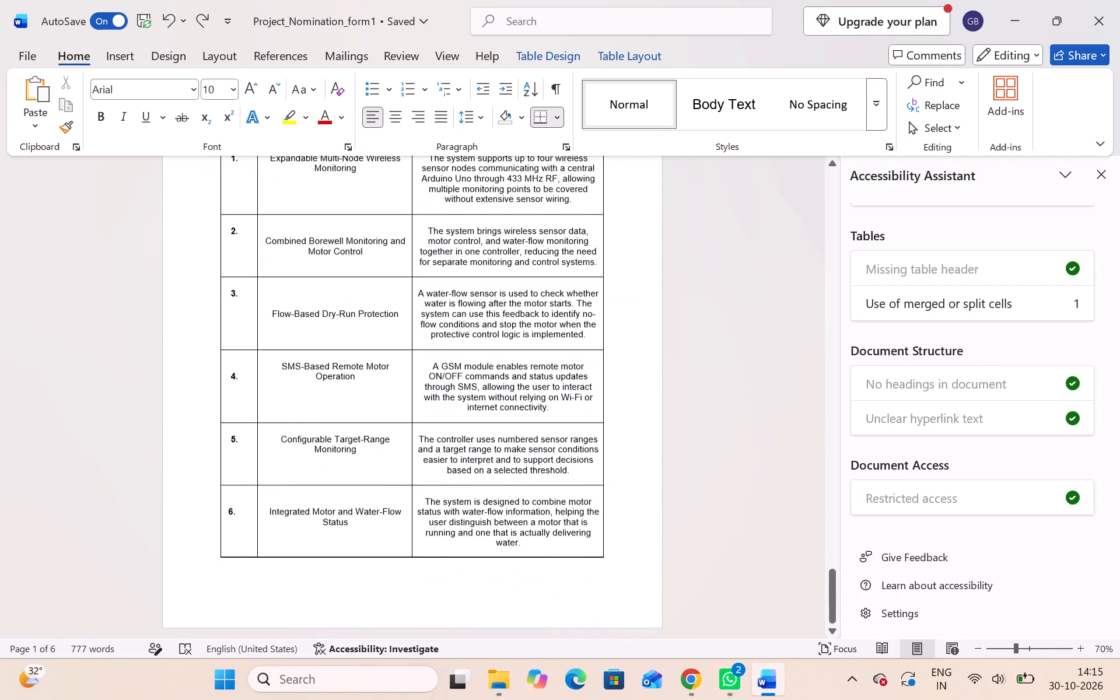
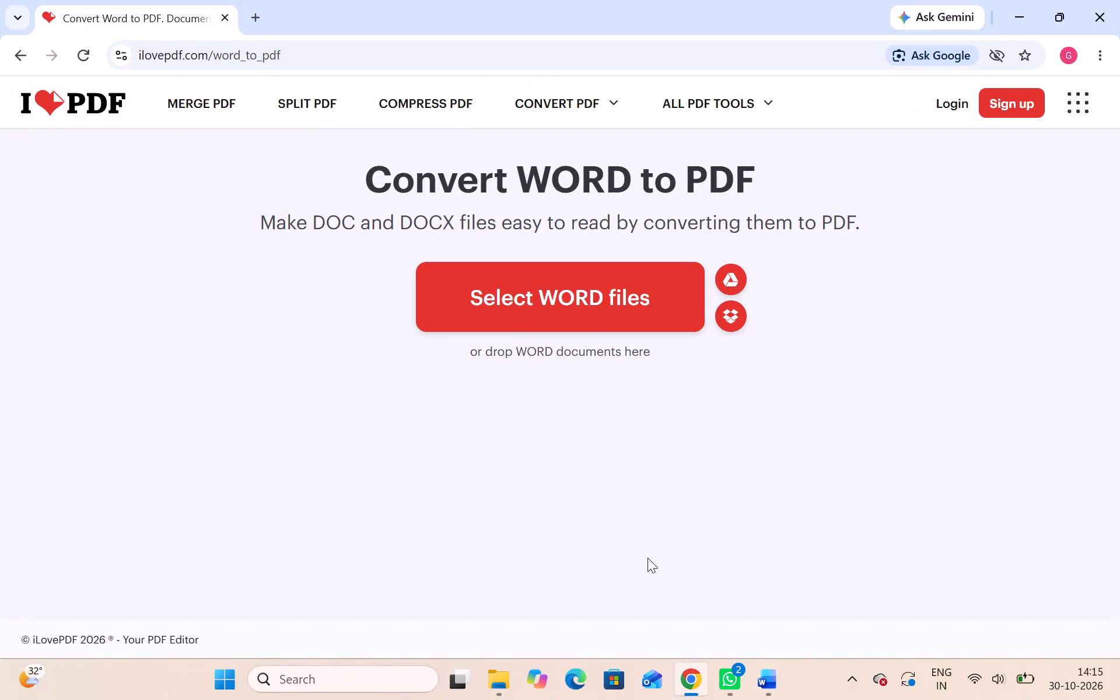
Try to load Project_Nomination_form1 from the recent files into the iLovePDF Word to PDF converter.
left_click(591, 296)
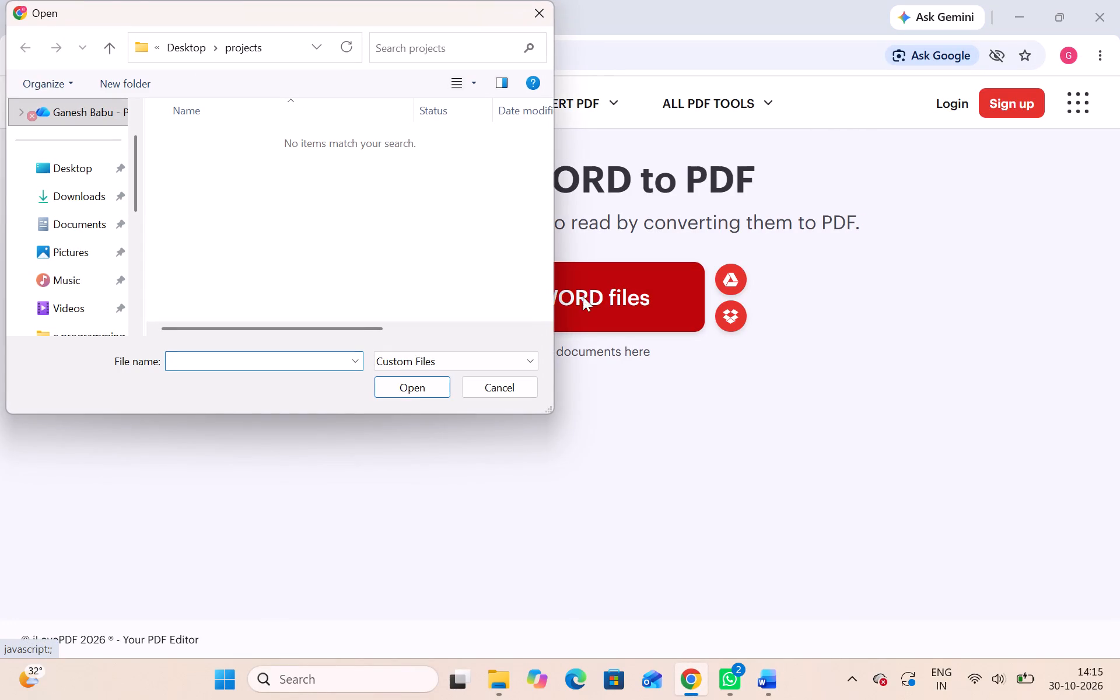
scroll(71, 247, "down", 5)
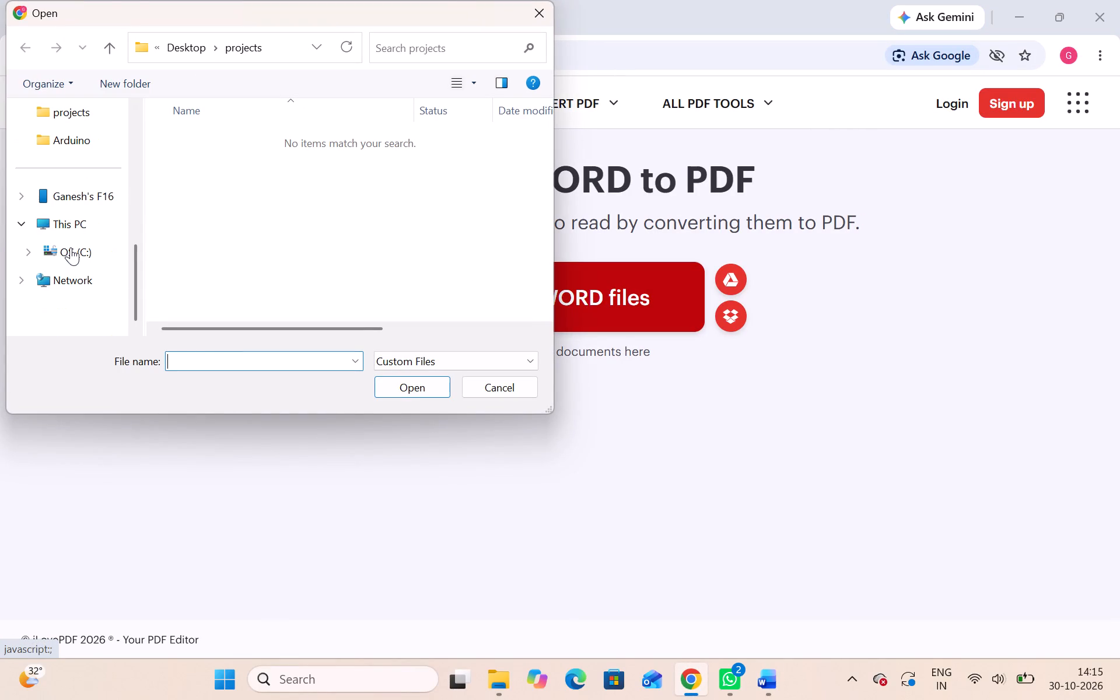
scroll(93, 178, "up", 1)
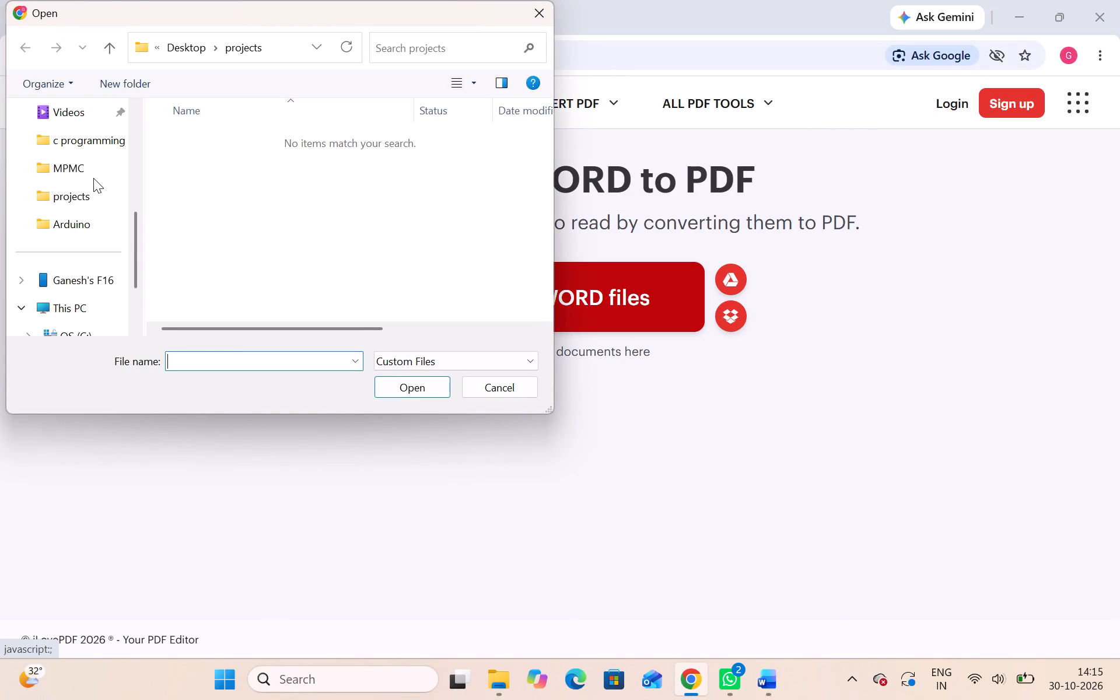
scroll(93, 178, "up", 1)
scroll(93, 178, "down", 1)
left_click_drag(93, 178, 91, 212)
scroll(92, 173, "up", 2)
left_click(94, 140)
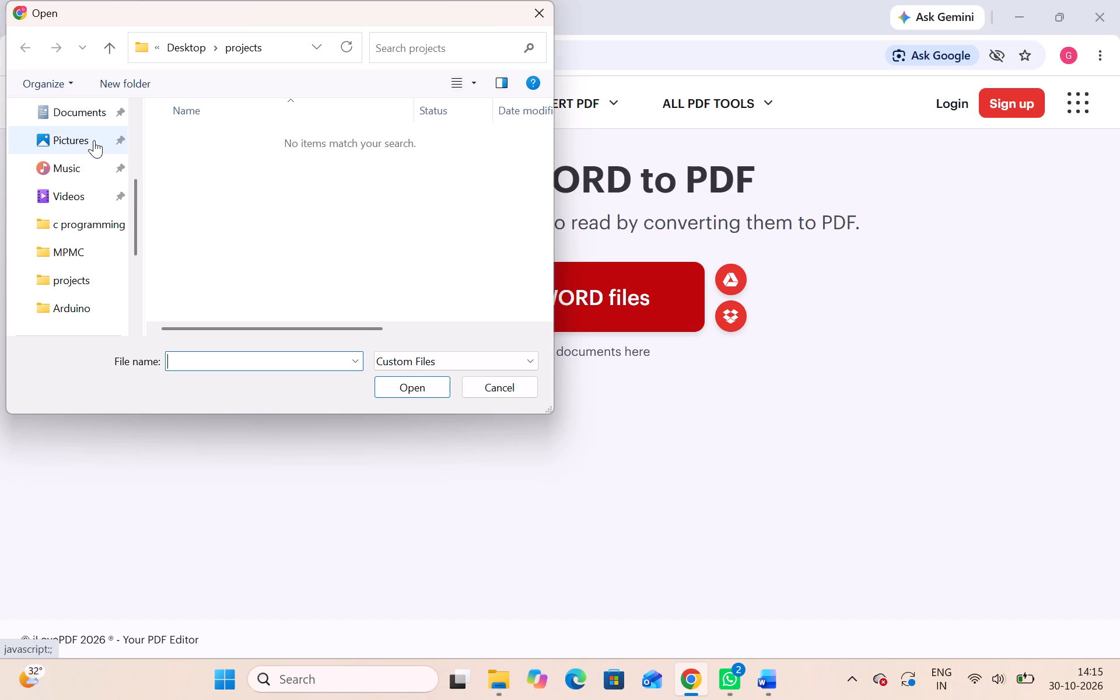
left_click(104, 104)
scroll(183, 158, "up", 1)
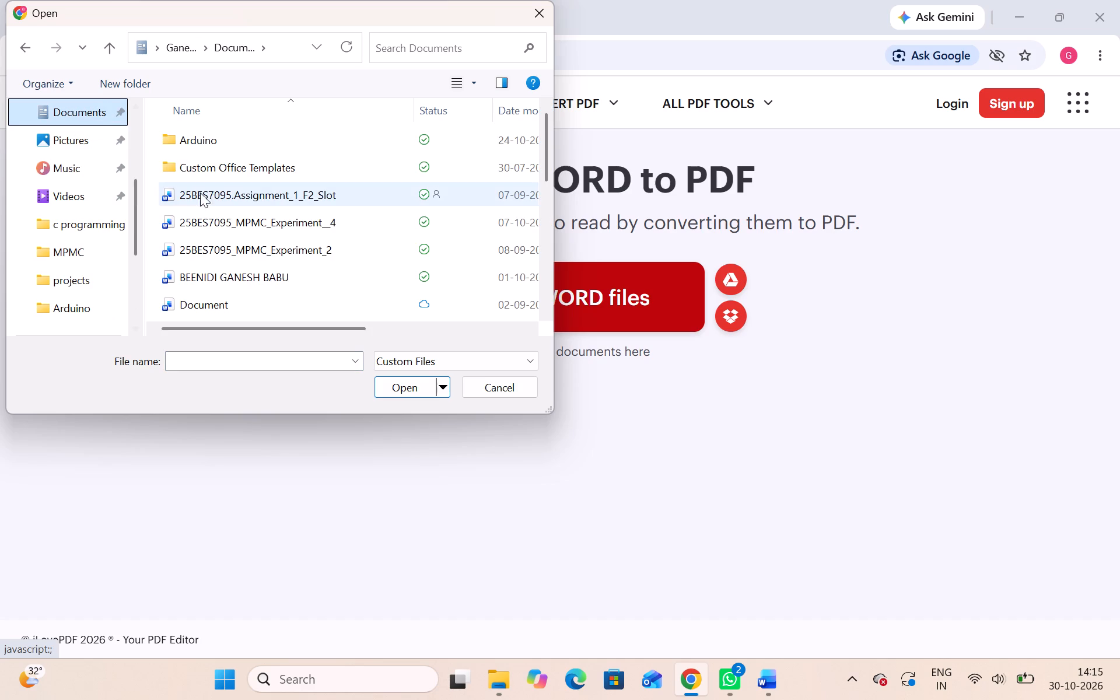
scroll(200, 192, "up", 1)
scroll(25, 150, "up", 2)
left_click(68, 114)
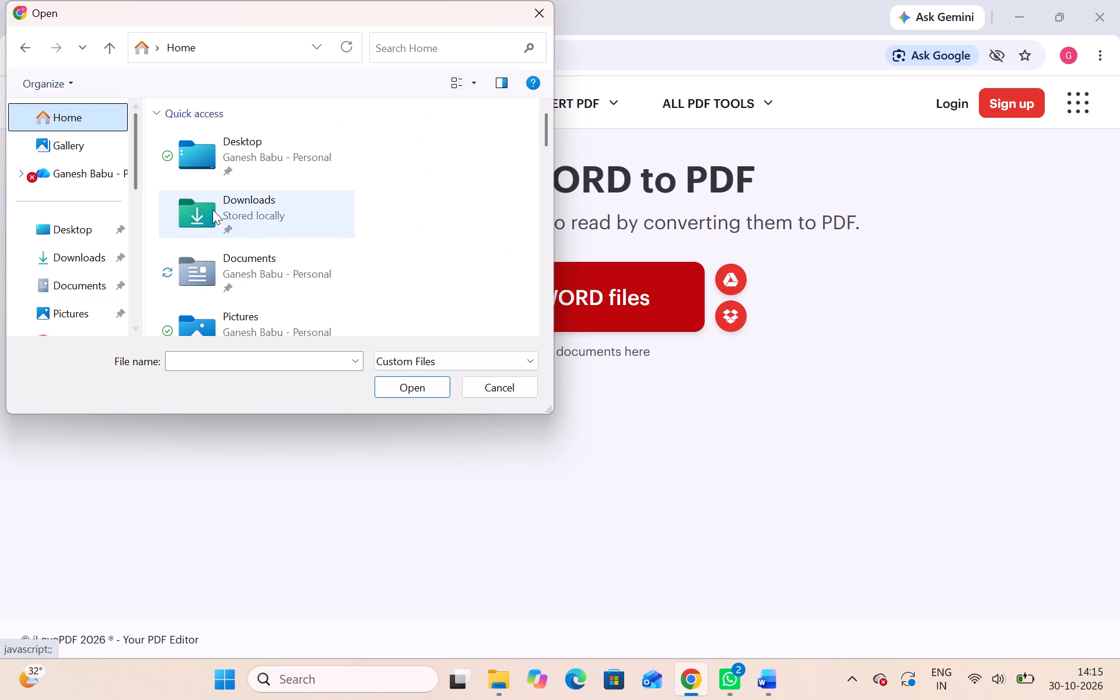
scroll(237, 236, "down", 2)
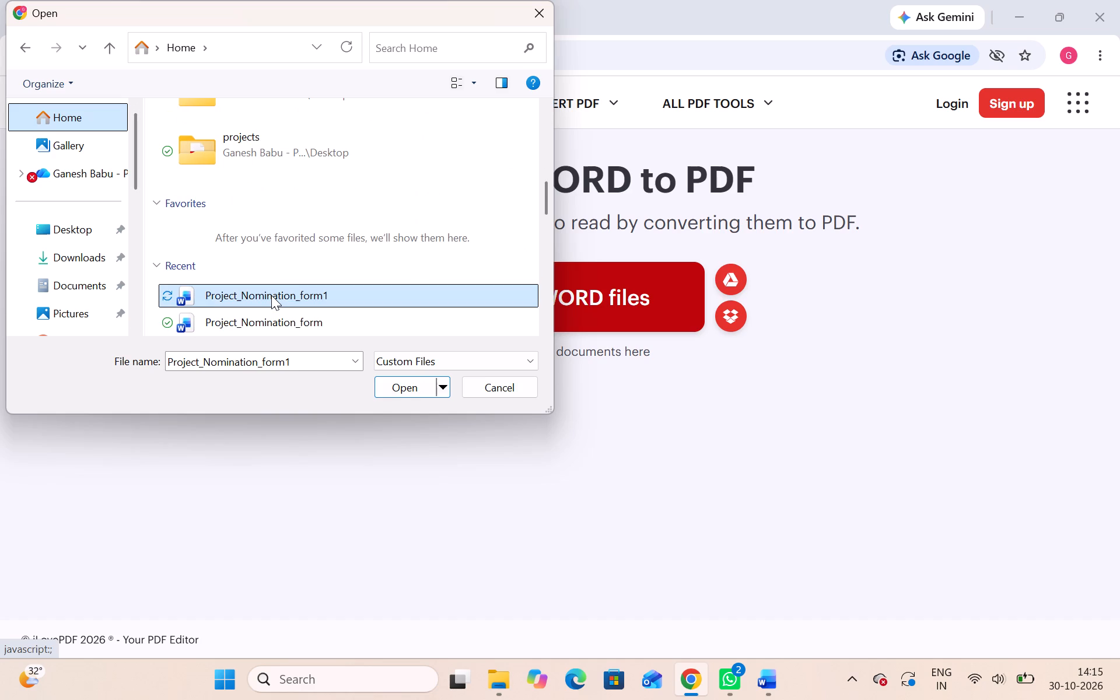
left_click(271, 295)
triple_click(271, 295)
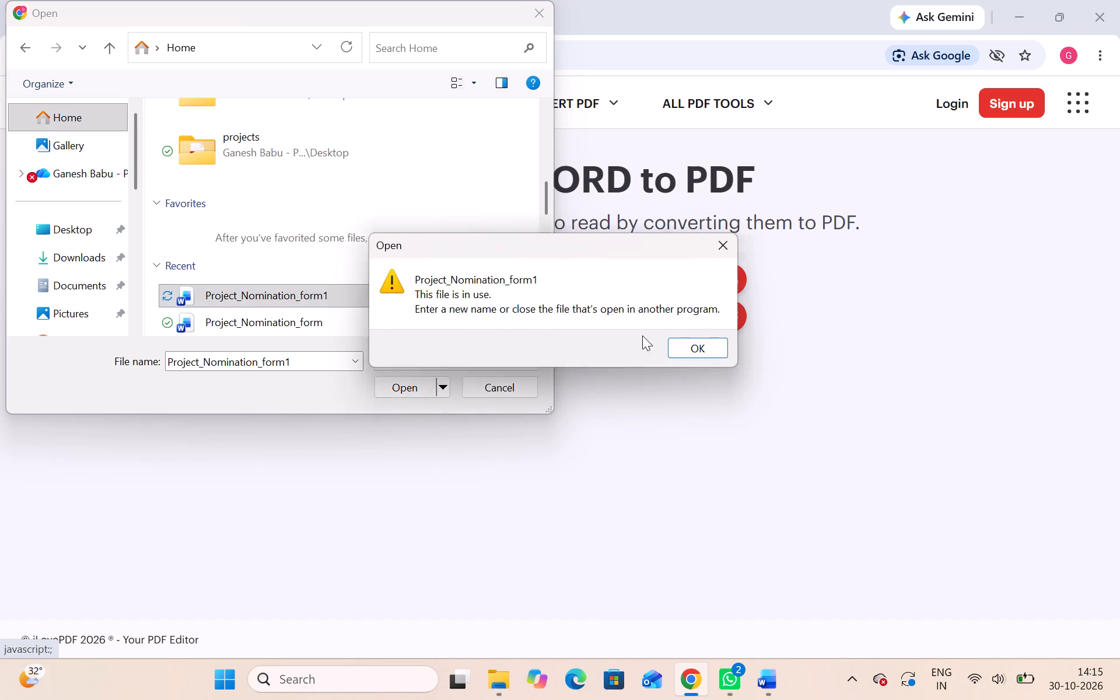
left_click(699, 341)
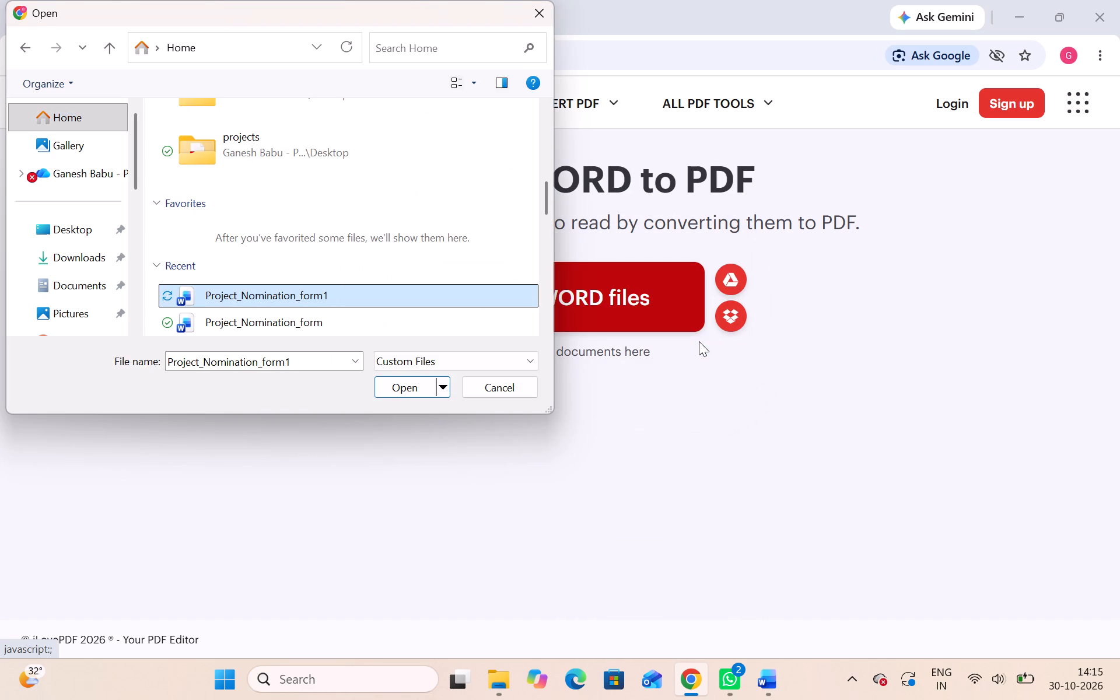
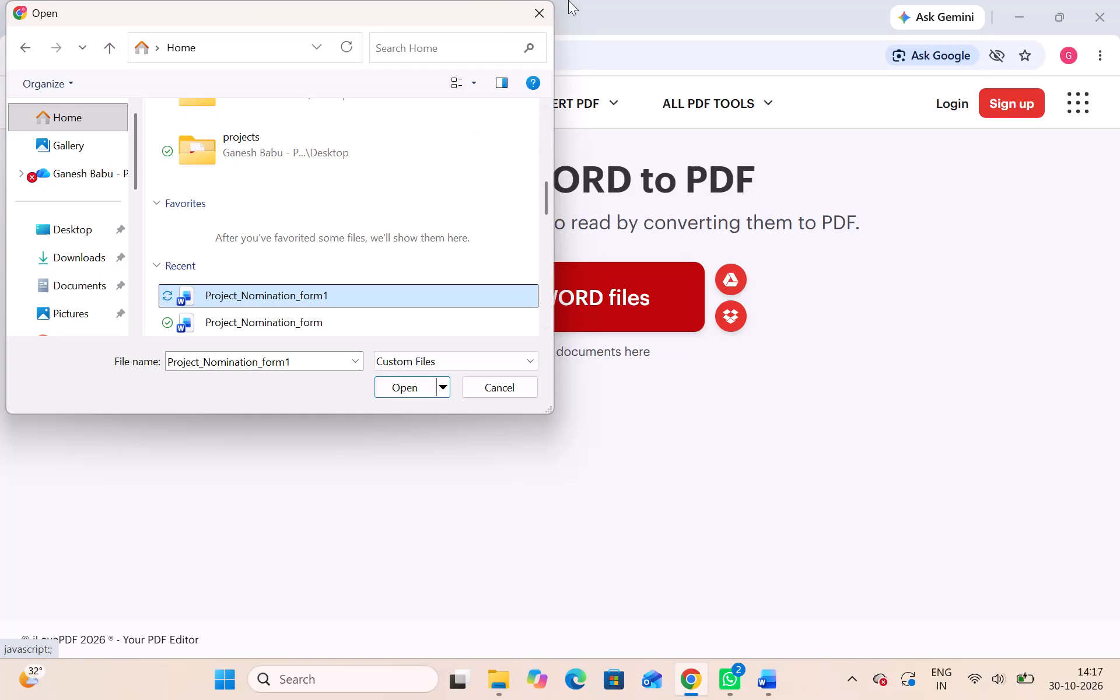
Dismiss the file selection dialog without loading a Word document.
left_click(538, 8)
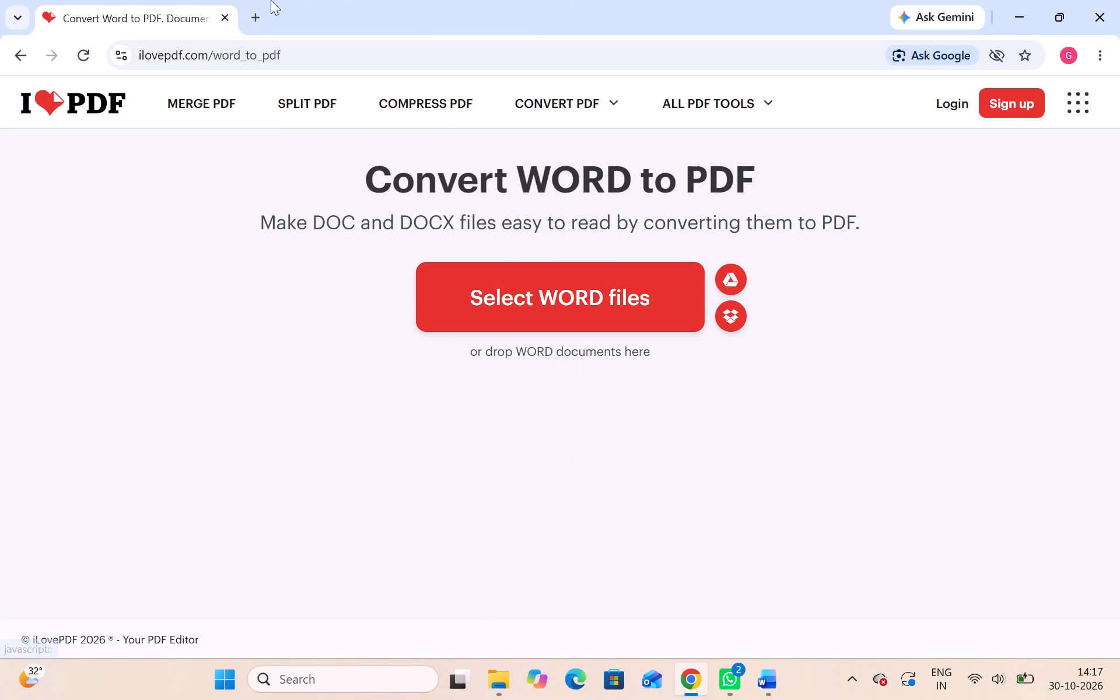
Search Google for "ind vs nz" in a new browser tab.
left_click(249, 8)
type("in")
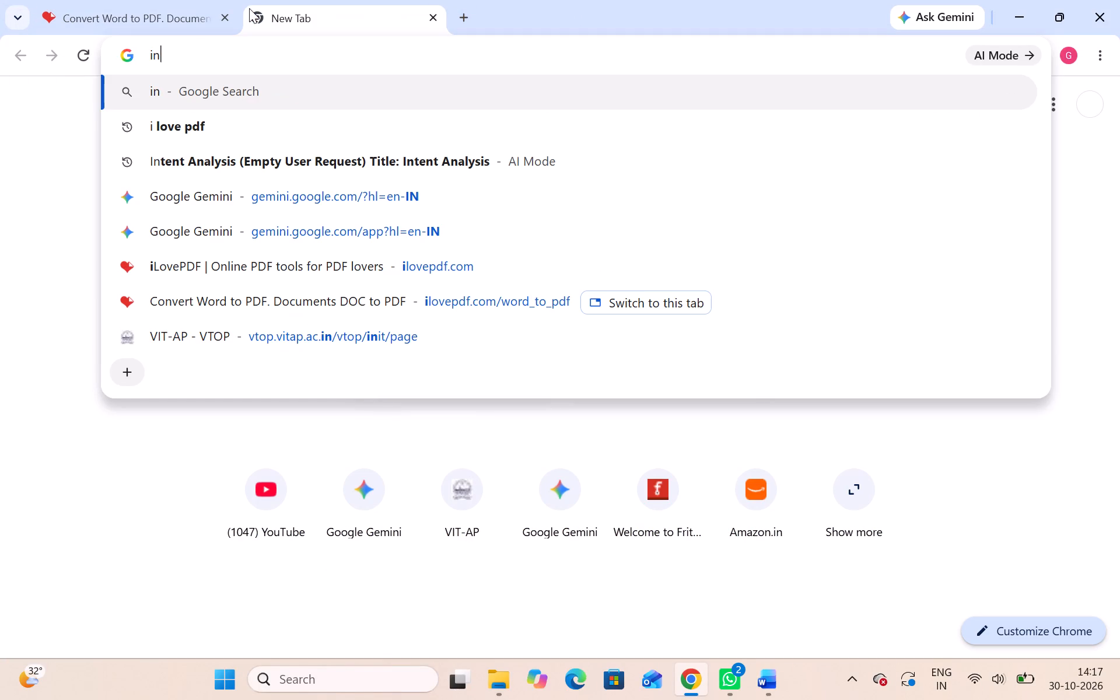
key("d")
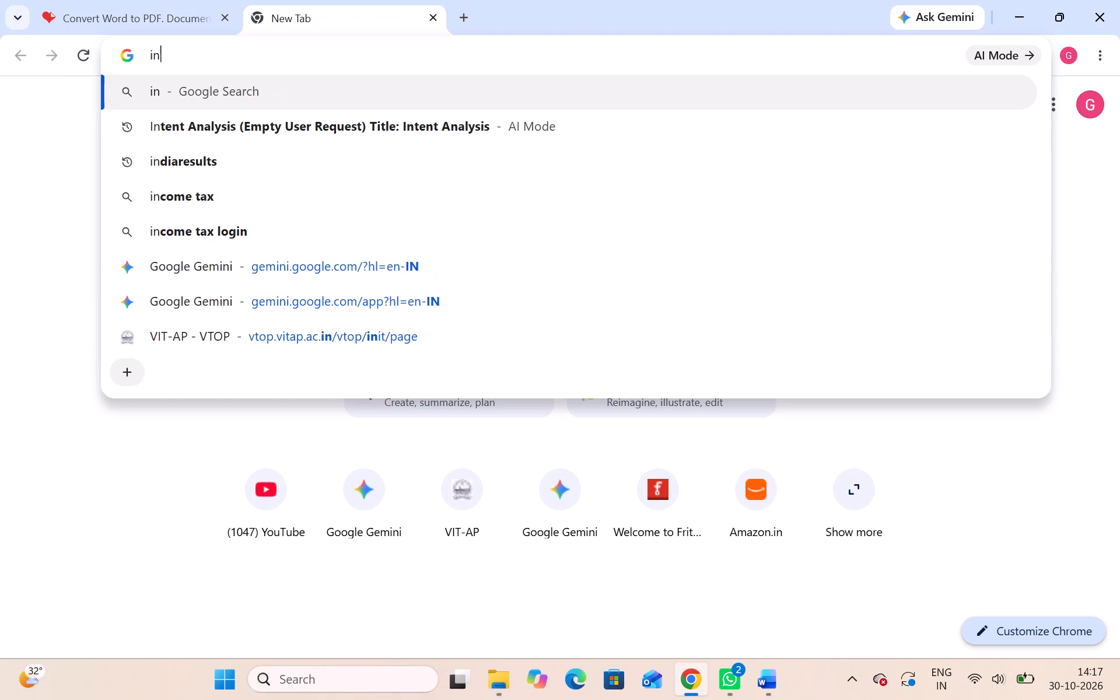
key("space")
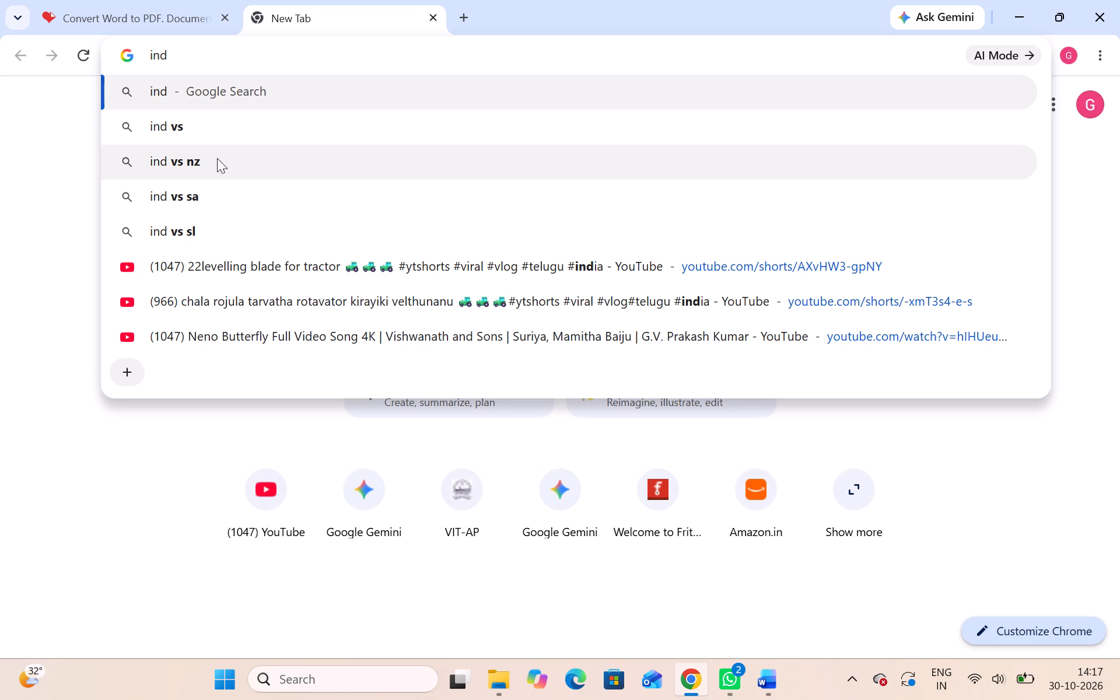
left_click(266, 169)
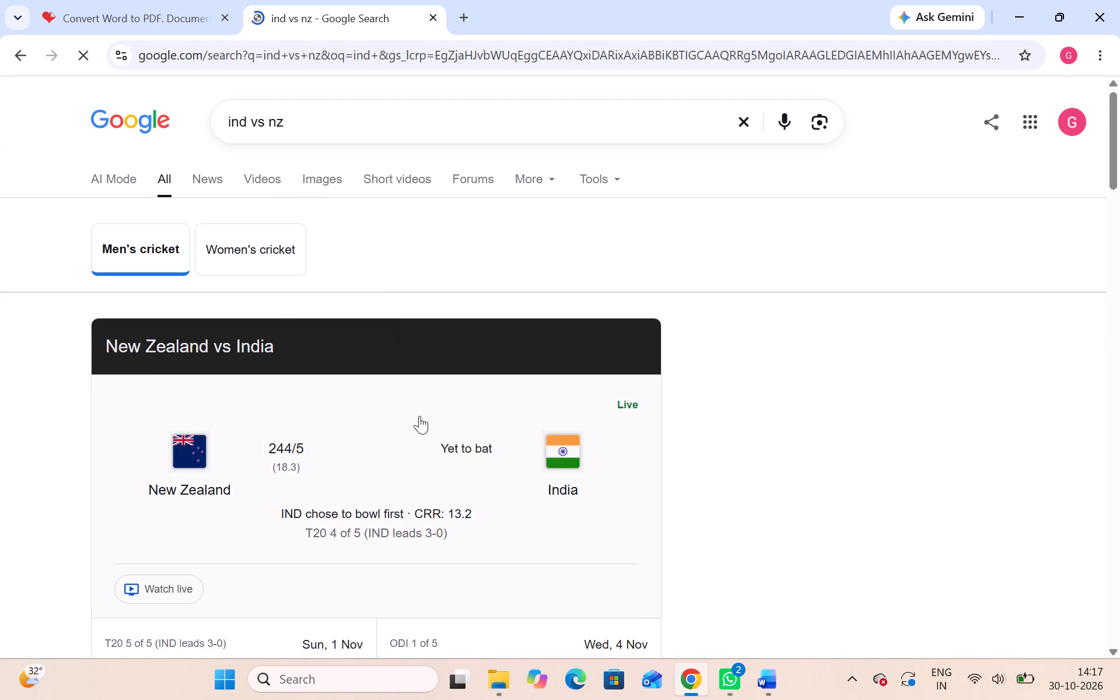
Open the live New Zealand vs India match details and review the New Zealand batting and India bowling scorecard.
left_click(419, 416)
double_click(419, 416)
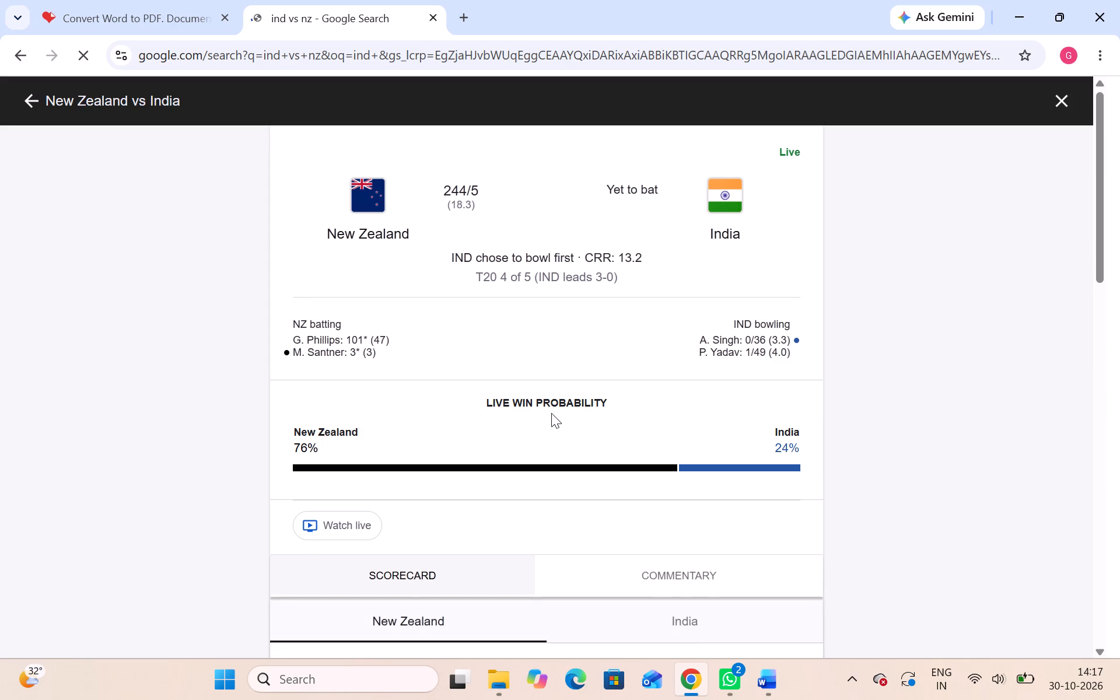
scroll(549, 408, "down", 3)
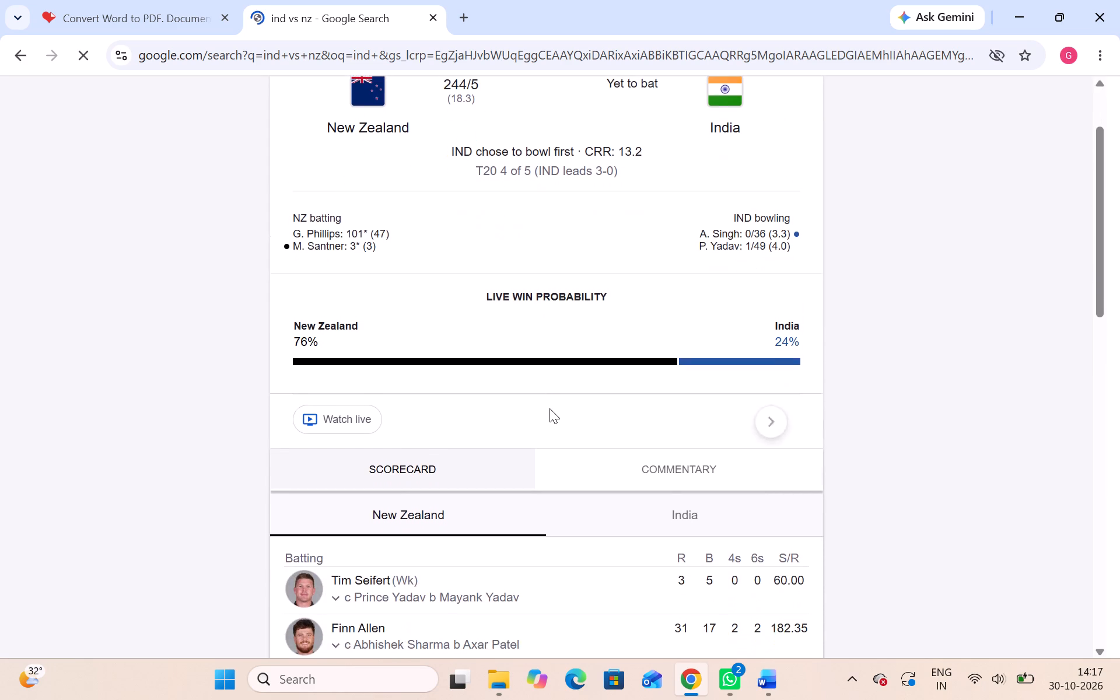
scroll(549, 408, "down", 3)
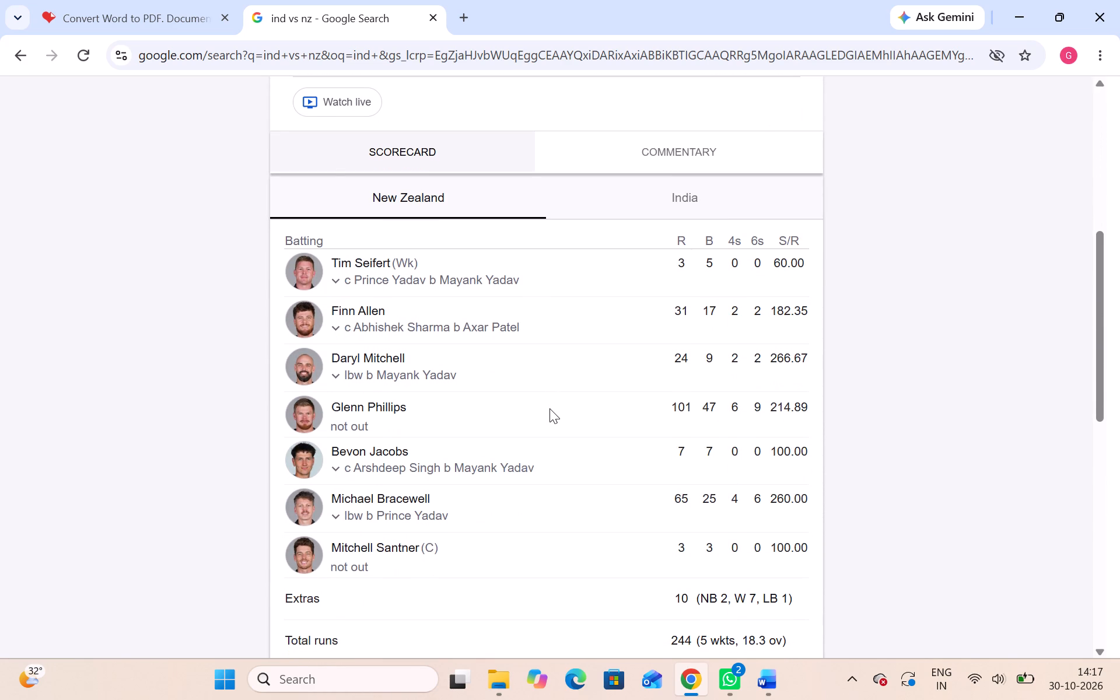
scroll(549, 408, "down", 6)
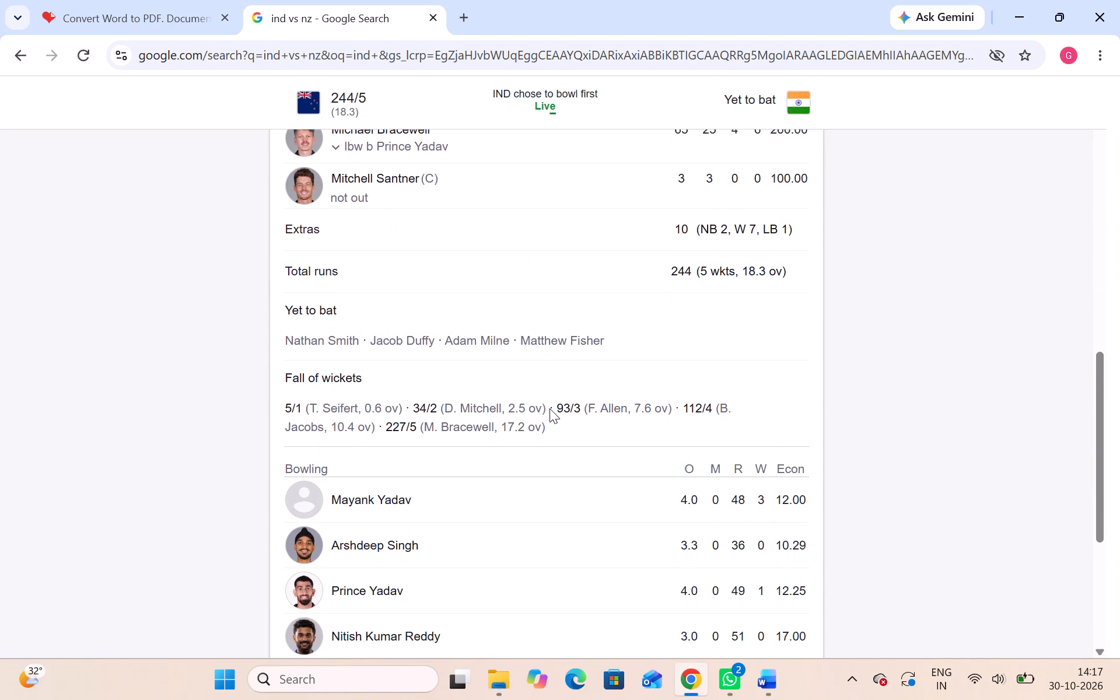
scroll(549, 408, "down", 2)
scroll(549, 408, "up", 1)
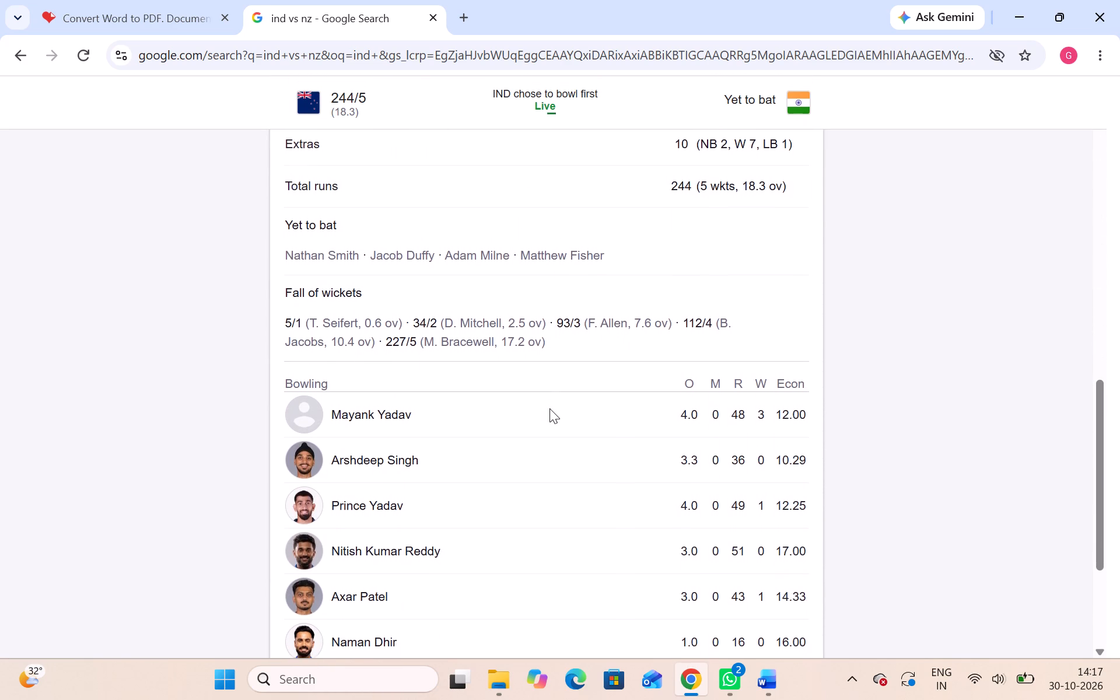
scroll(549, 408, "up", 2)
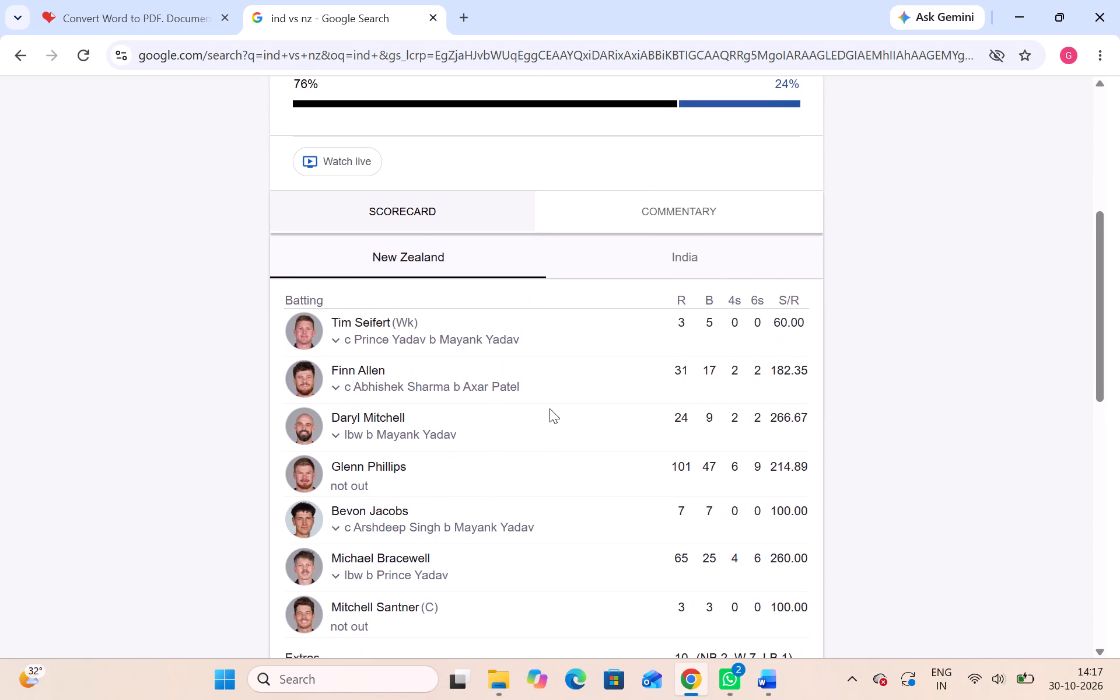
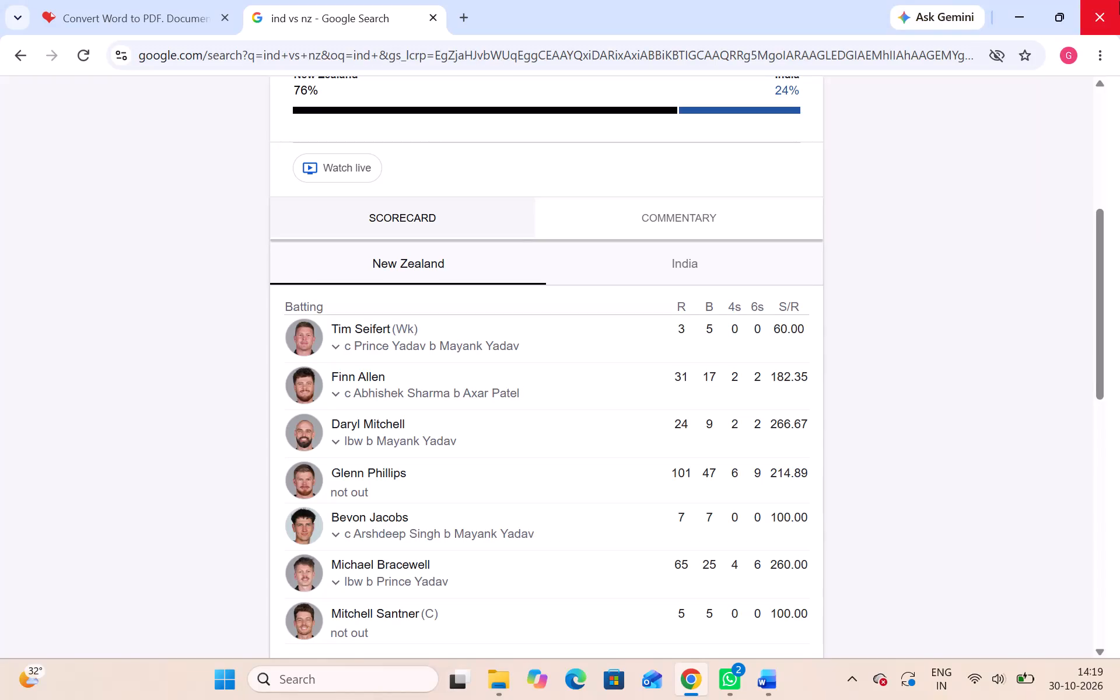
Close the Chrome window holding the cricket scorecard and Word-to-PDF converter tabs to return to the nomination form in Word.
left_click(1102, 0)
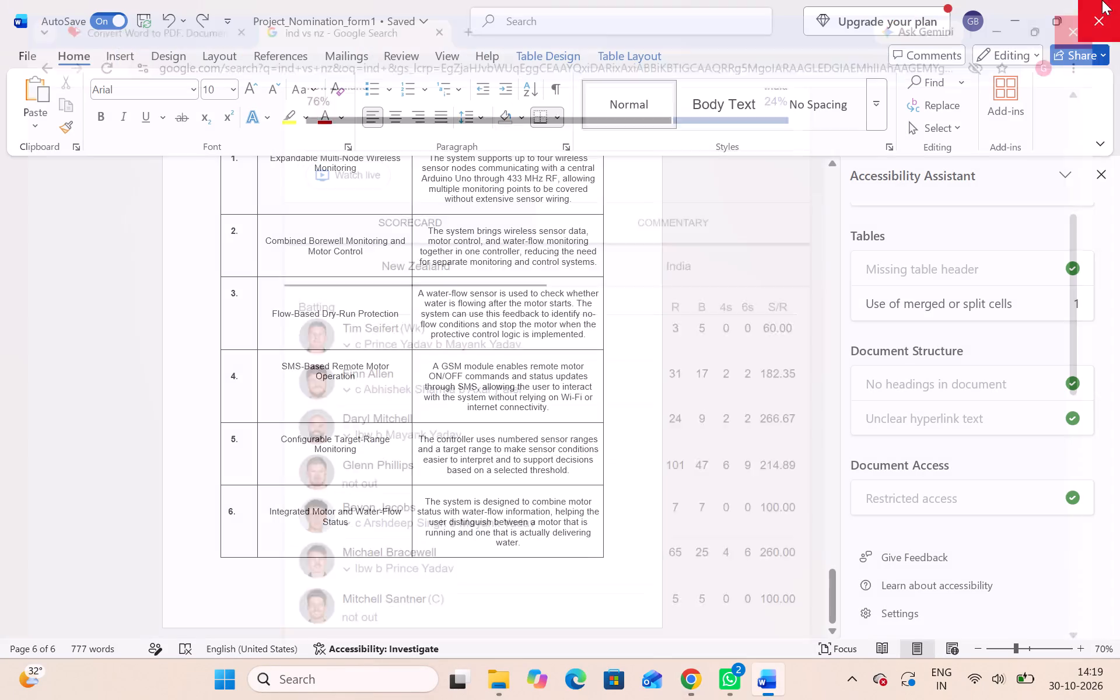
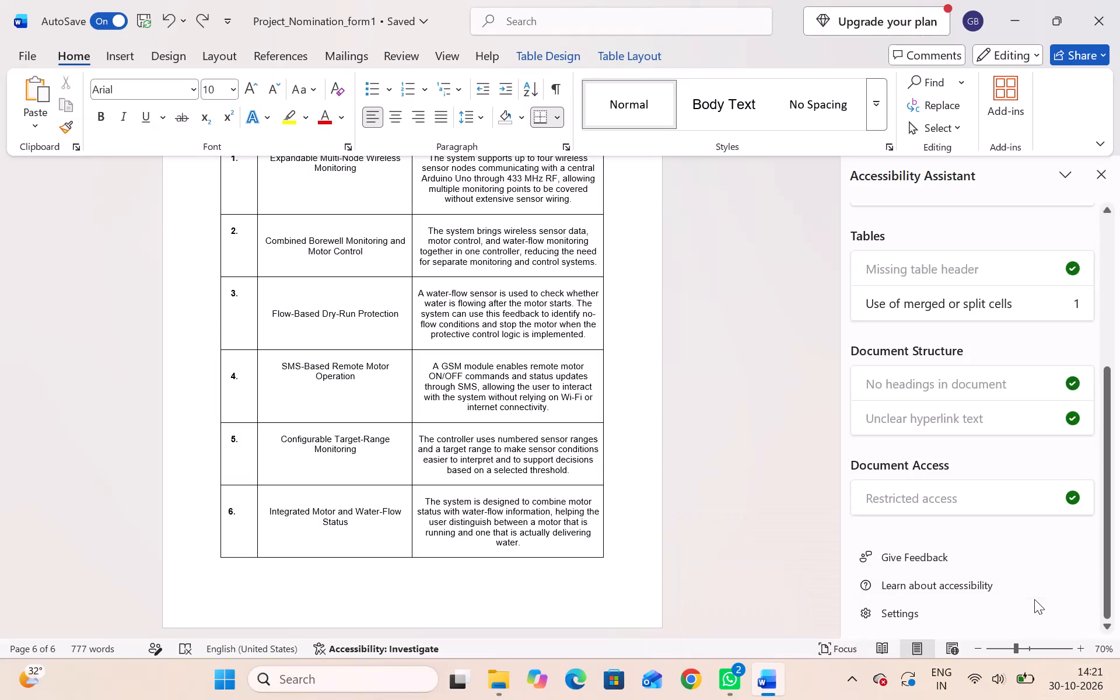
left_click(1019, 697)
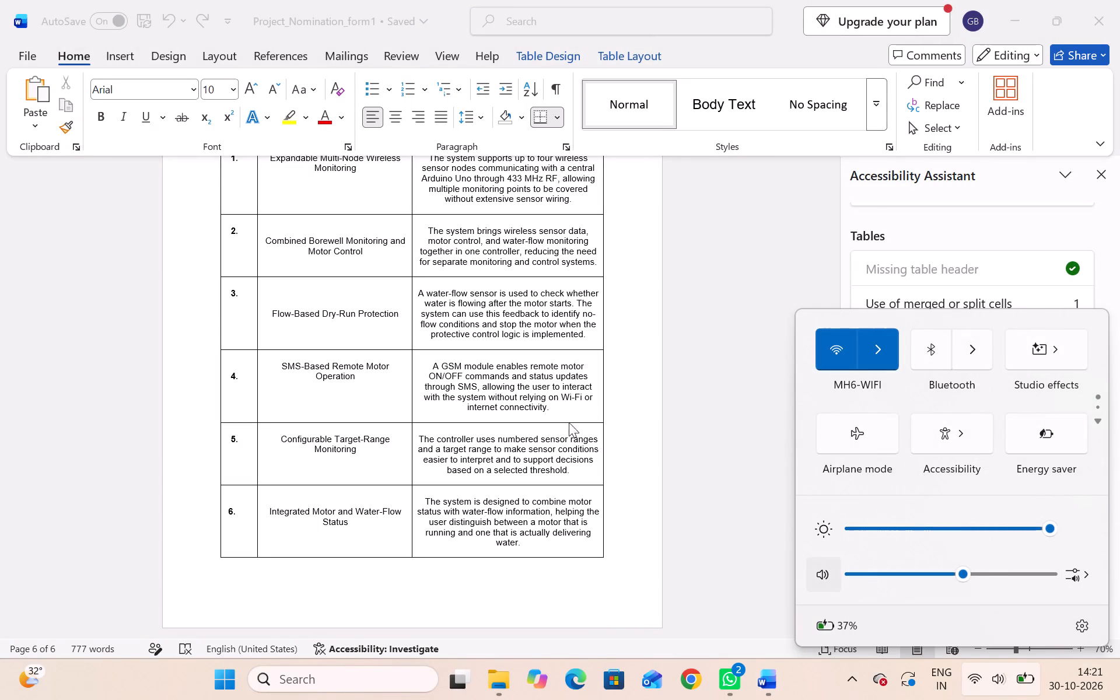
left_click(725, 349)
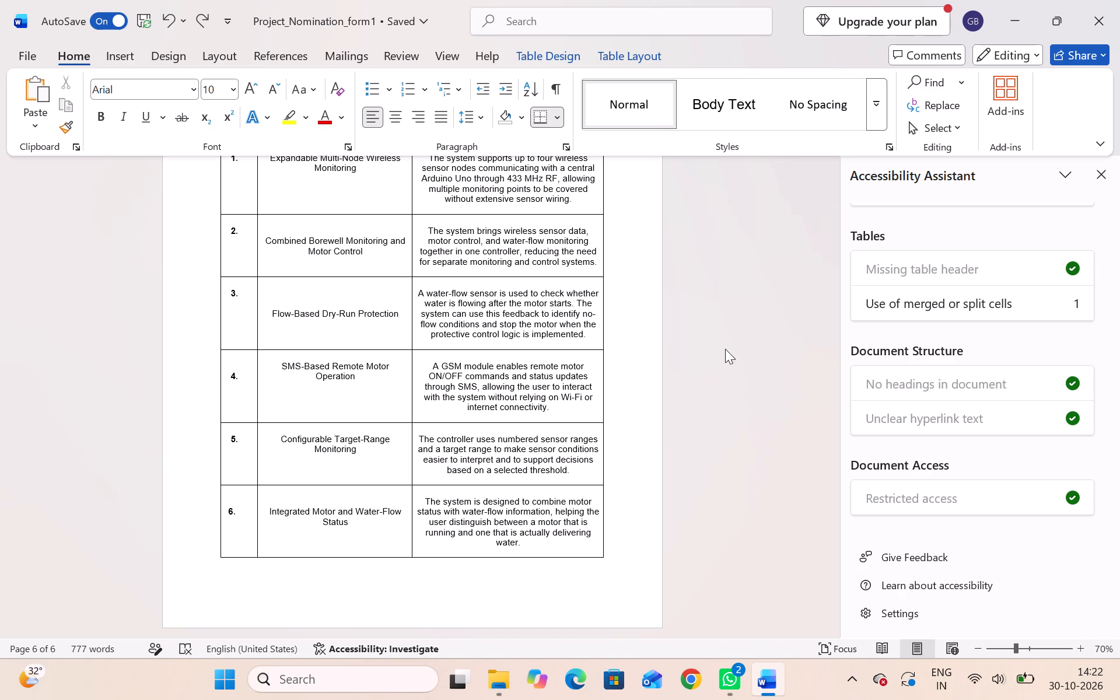
Put the computer to sleep, leaving the nomination form open in Word.
key("super+x")
key("u")
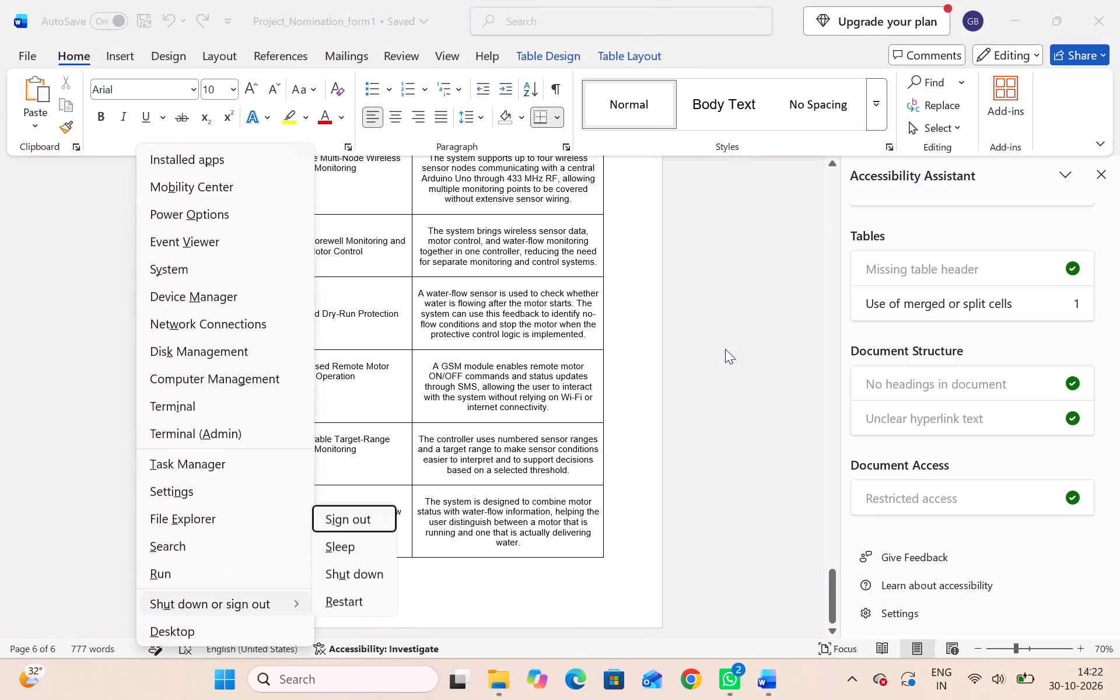
key("Down")
key("Return")
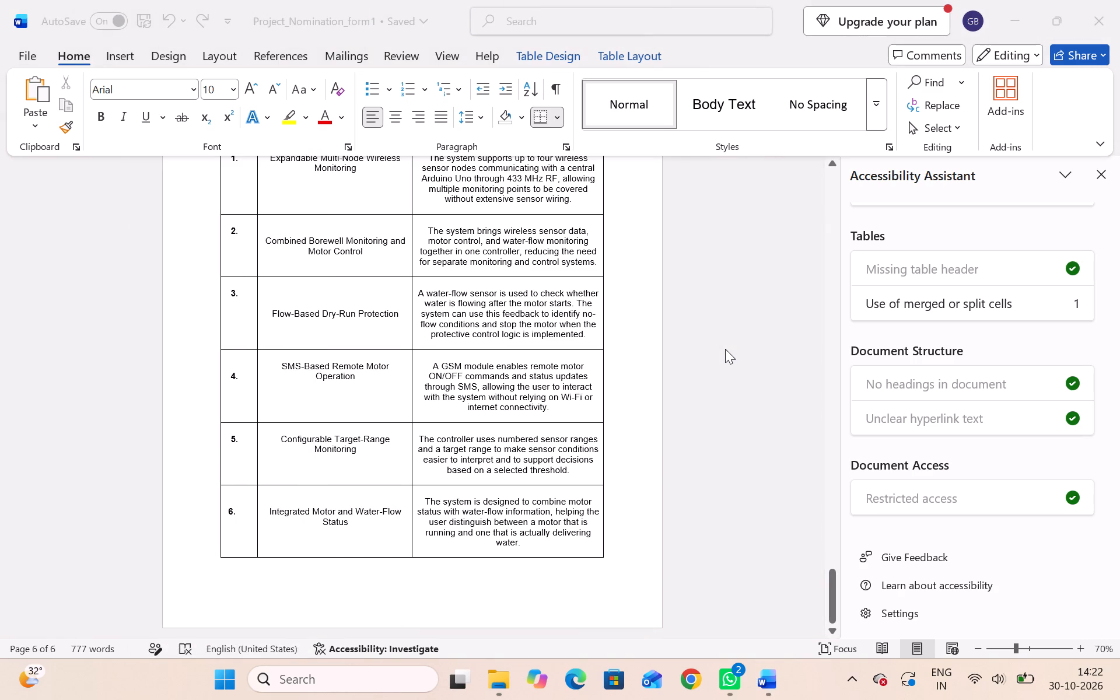